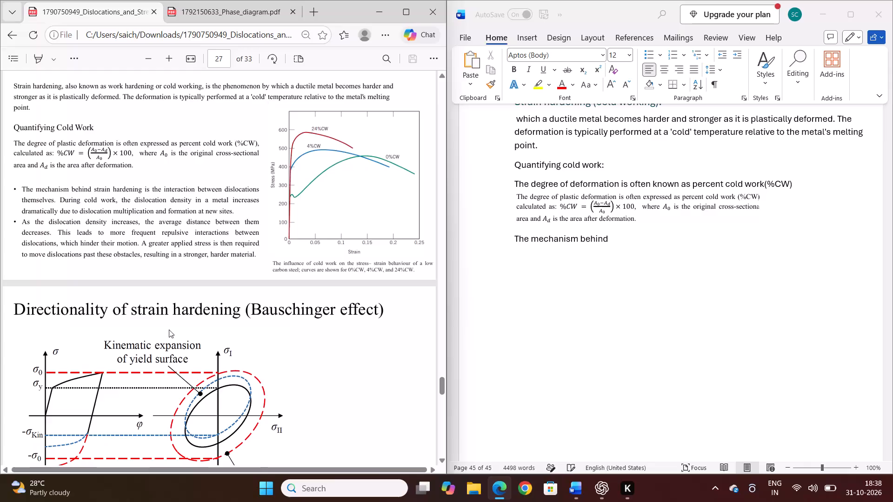
Complete the sentence starting "The mechanism behind" with "strain hardening is the interaction between dislocations themselves.".
{"action": "left_click", "coordinate": [609, 244]}
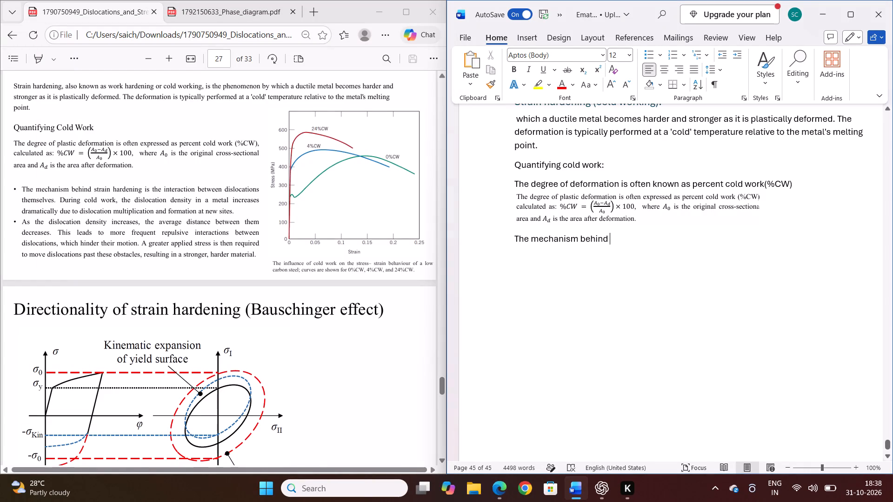
{"action": "type", "text": "strain ha"}
{"action": "type", "text": "rdenin"}
{"action": "key", "text": "space"}
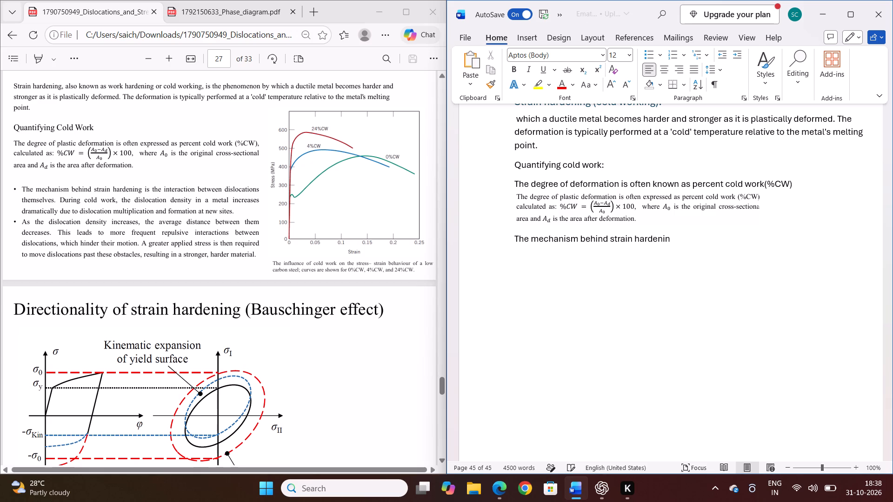
{"action": "key", "text": "BackSpace"}
{"action": "type", "text": "g"}
{"action": "key", "text": "space"}
{"action": "type", "text": "isn the"}
{"action": "key", "text": "space"}
{"action": "left_click", "coordinate": [689, 242]}
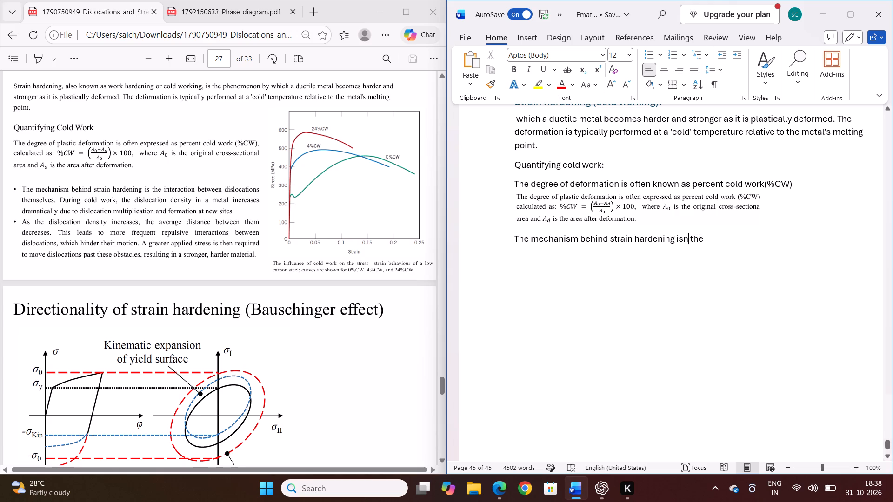
{"action": "key", "text": "BackSpace"}
{"action": "left_click", "coordinate": [700, 241]}
{"action": "type", "text": "interaction"}
{"action": "key", "text": "space"}
{"action": "type", "text": "bw"}
{"action": "key", "text": "BackSpace"}
{"action": "type", "text": "etween"}
{"action": "key", "text": "space"}
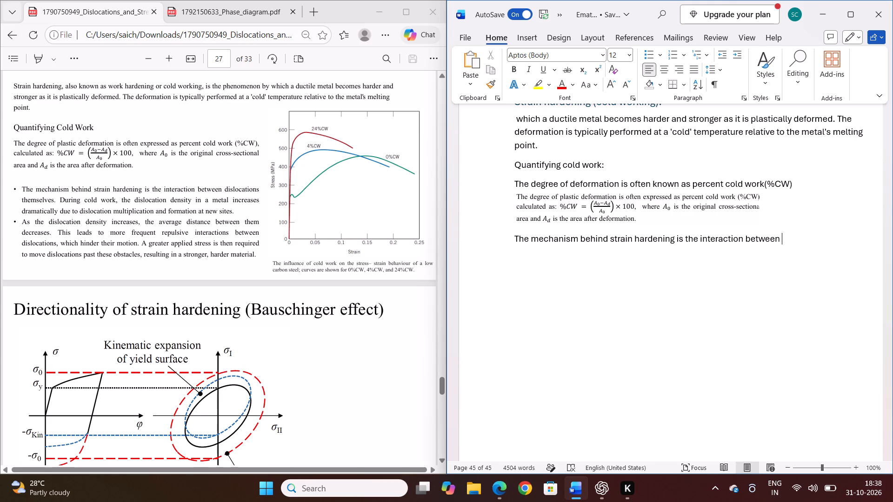
{"action": "type", "text": "dislocations themselves"}
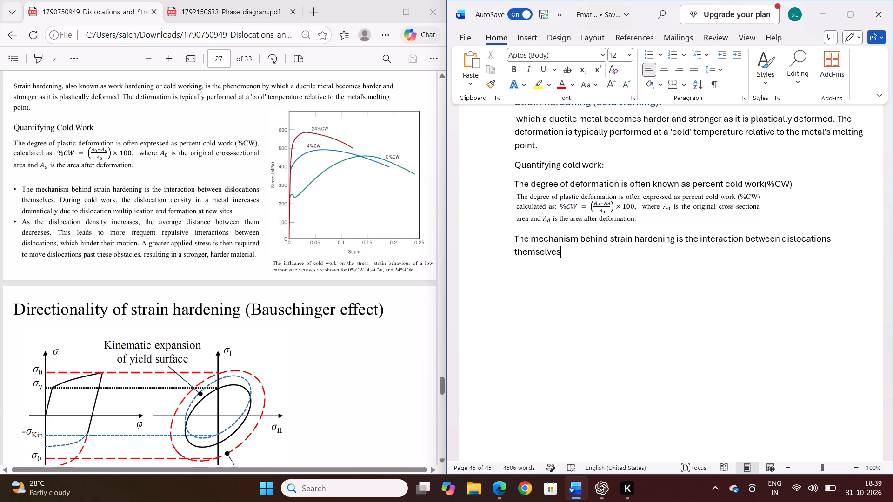
{"action": "key", "text": "period"}
Add the text "due to cold work dislocation density in metal increases" after the strain hardening mechanism sentence.
{"action": "type", "text": "due to colld"}
{"action": "key", "text": "space"}
{"action": "key", "text": "BackSpace"}
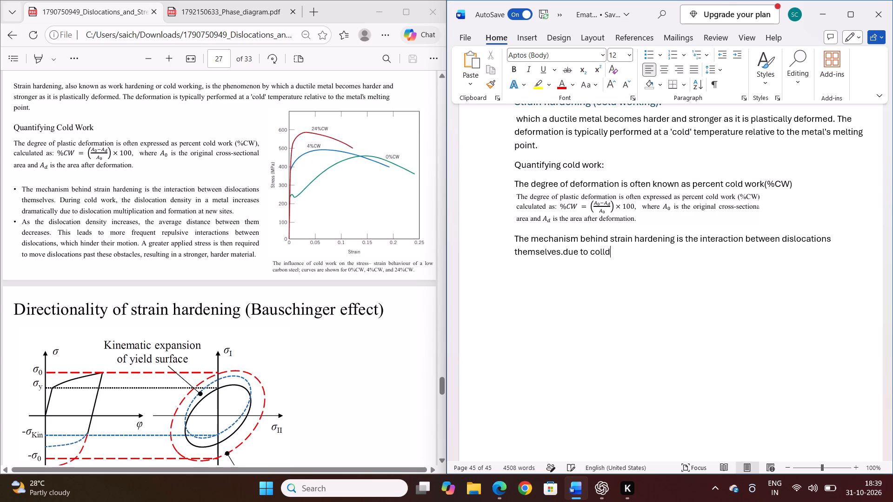
{"action": "key", "text": "BackSpace"}
{"action": "key", "text": "BackSpace"}
{"action": "type", "text": "d wor"}
{"action": "type", "text": "k"}
{"action": "key", "text": "space"}
{"action": "type", "text": "dislocation"}
{"action": "key", "text": "space"}
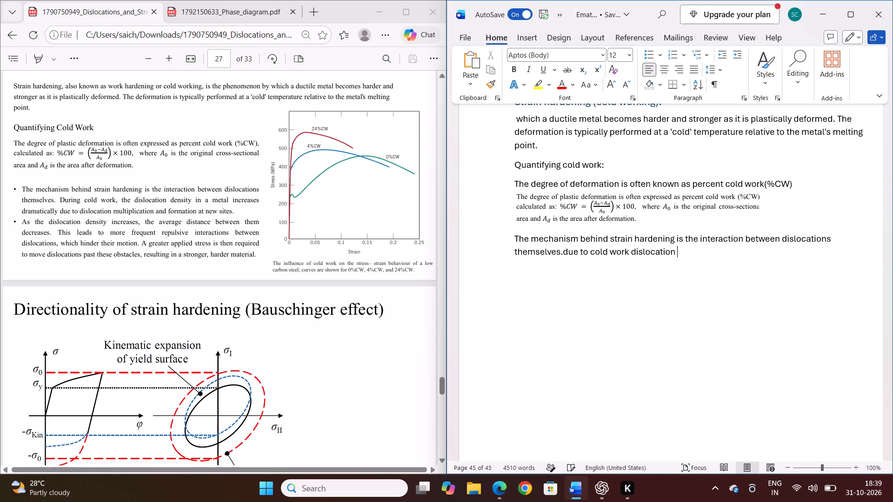
{"action": "type", "text": "density"}
{"action": "key", "text": "space"}
{"action": "type", "text": "in metal inccrease"}
{"action": "key", "text": "s"}
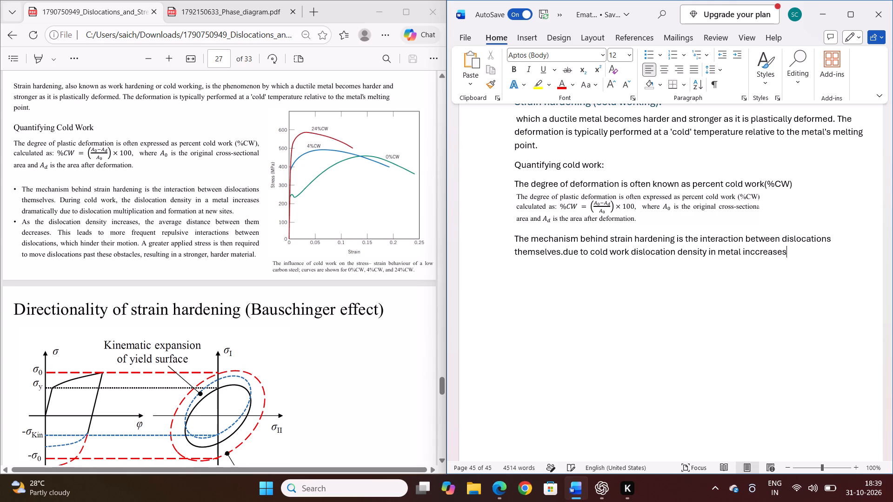
{"action": "left_click", "coordinate": [757, 256]}
{"action": "key", "text": "BackSpace"}
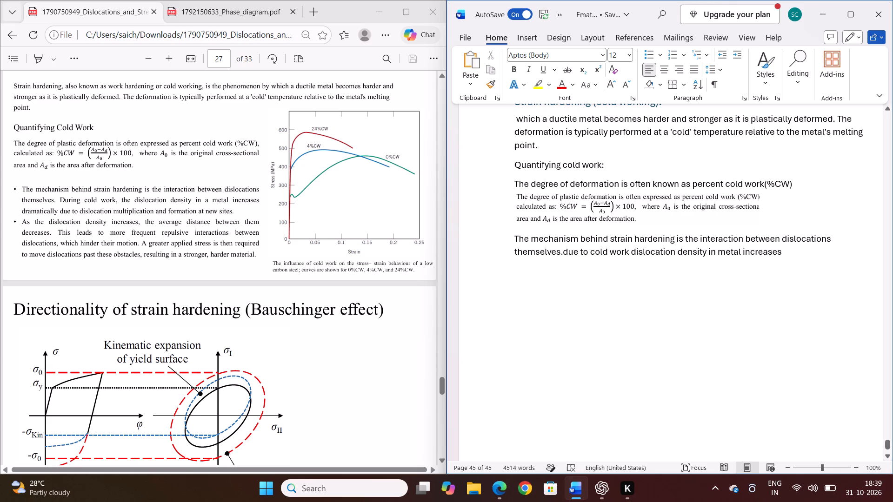
{"action": "left_click", "coordinate": [791, 254]}
{"action": "key", "text": "space"}
Finish the dislocation density sentence with "due to dislocation multiplication and formation at new sites.".
{"action": "type", "text": "due to"}
{"action": "key", "text": "space"}
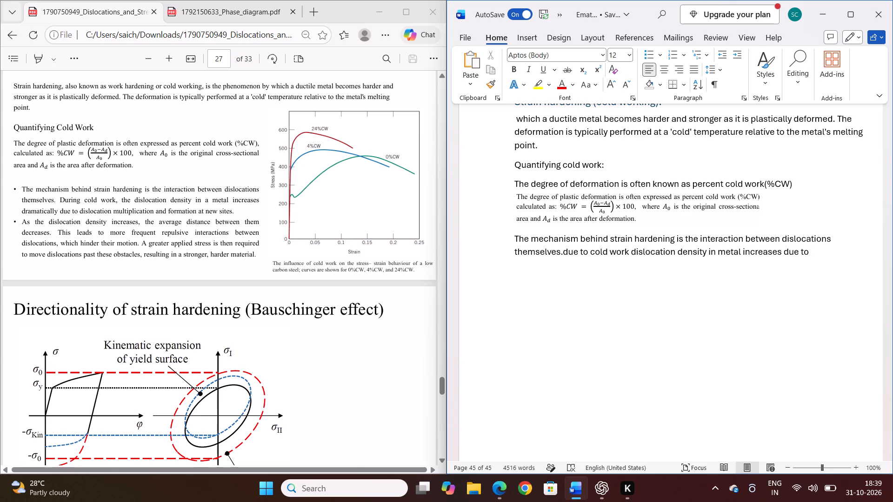
{"action": "type", "text": "du"}
{"action": "key", "text": "BackSpace"}
{"action": "type", "text": "islocation multip"}
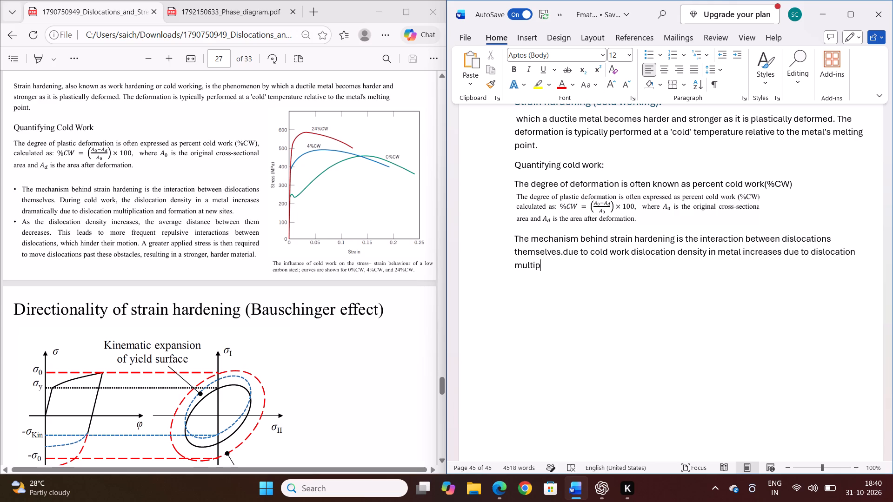
{"action": "type", "text": "lication"}
{"action": "key", "text": "space"}
{"action": "type", "text": "ad"}
{"action": "key", "text": "BackSpace"}
{"action": "type", "text": "nd formatuo"}
{"action": "key", "text": "BackSpace"}
{"action": "key", "text": "i"}
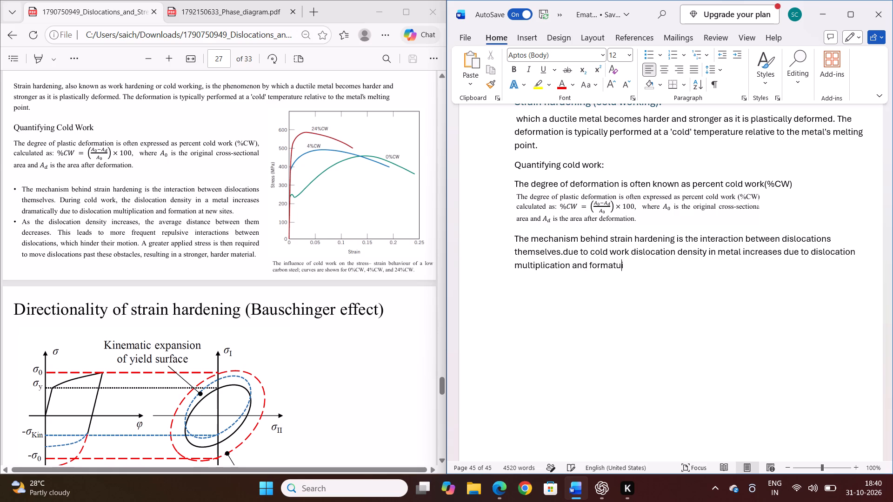
{"action": "key", "text": "BackSpace"}
{"action": "key", "text": "BackSpace"}
{"action": "type", "text": "ion"}
{"action": "key", "text": "space"}
{"action": "type", "text": "aat"}
{"action": "key", "text": "BackSpace"}
{"action": "key", "text": "BackSpace"}
{"action": "type", "text": "t new sites"}
{"action": "key", "text": "period"}
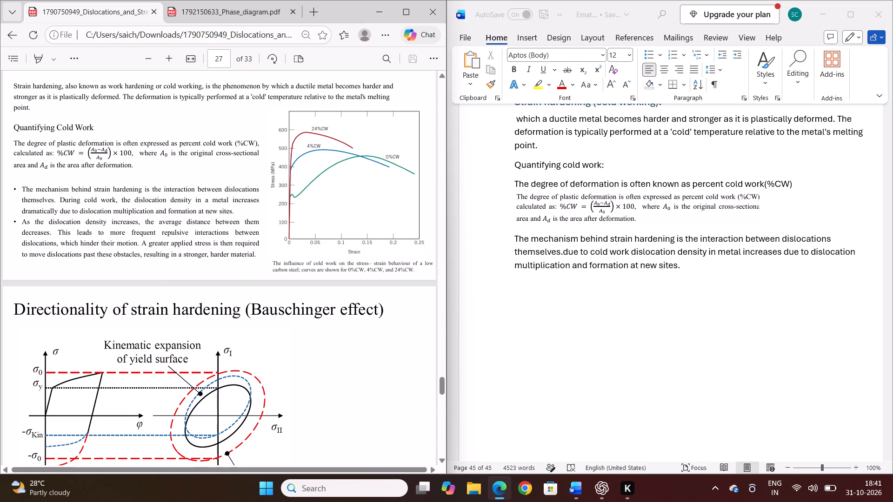
Start a new paragraph after "formation at new sites." in the Word notes with "As the dislocation density increases".
{"action": "left_click", "coordinate": [680, 264]}
{"action": "key", "text": "Return"}
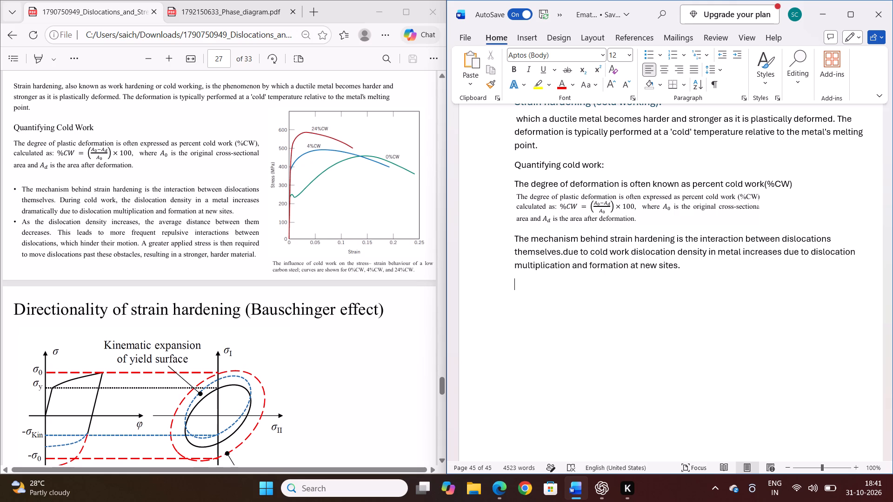
{"action": "type", "text": "as the di"}
{"action": "type", "text": "sloca"}
{"action": "type", "text": "tio"}
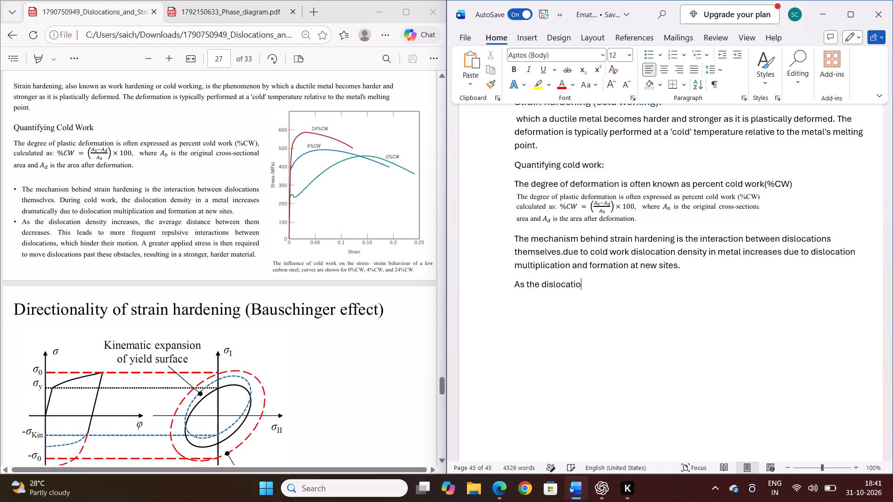
{"action": "type", "text": "n"}
{"action": "key", "text": "space"}
{"action": "type", "text": "density increases"}
{"action": "key", "text": "space"}
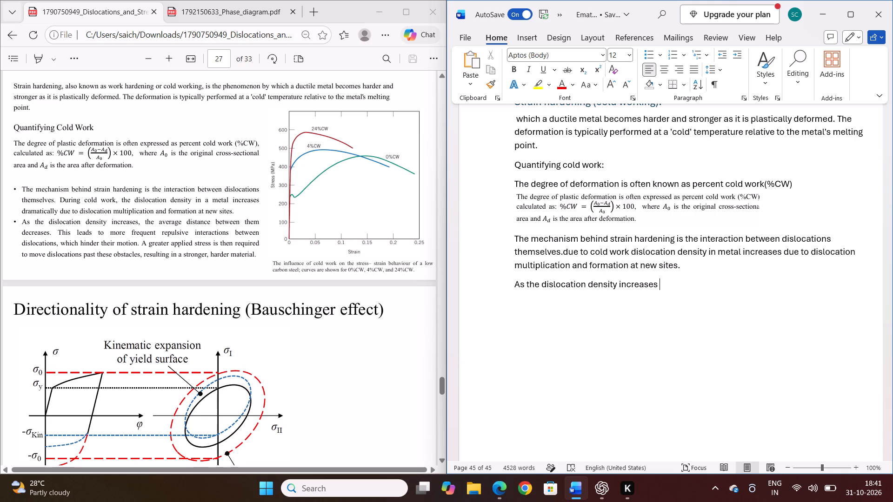
Continue the dislocation density sentence with "the average distance between".
{"action": "type", "text": "the averagr"}
{"action": "key", "text": "space"}
{"action": "key", "text": "BackSpace"}
{"action": "key", "text": "BackSpace"}
{"action": "type", "text": "e"}
{"action": "key", "text": "space"}
{"action": "type", "text": "distance between"}
{"action": "key", "text": "space"}
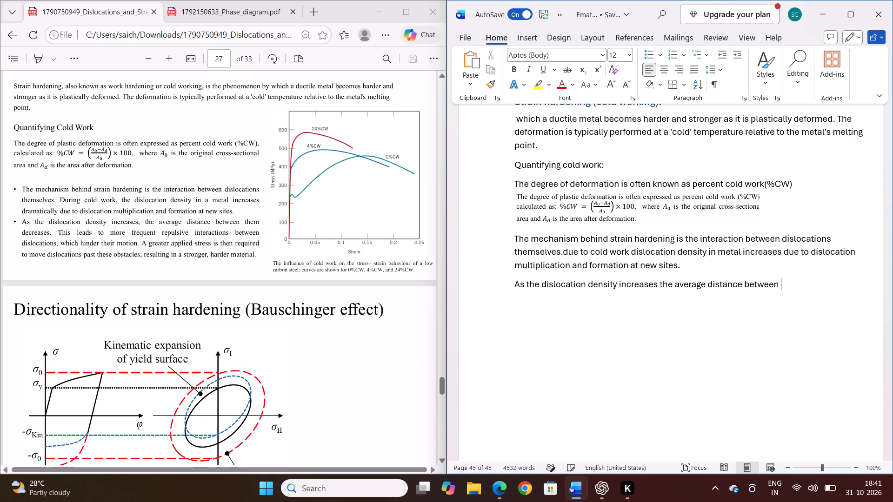
Add "them increases" after "the average distance between", with the spelling of "increases" corrected.
{"action": "type", "text": "them incrase"}
{"action": "key", "text": "space"}
{"action": "key", "text": "BackSpace"}
{"action": "key", "text": "BackSpace"}
{"action": "type", "text": "ese"}
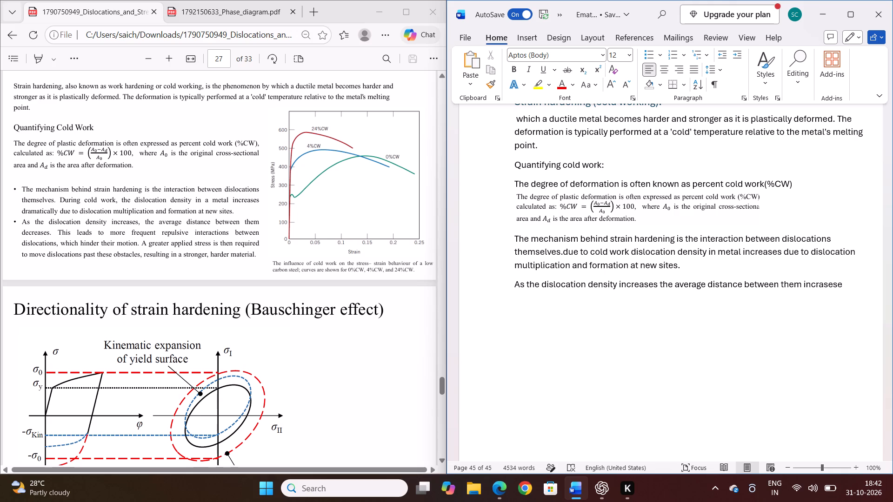
{"action": "key", "text": "BackSpace"}
{"action": "left_click", "coordinate": [820, 287]}
{"action": "key", "text": "e"}
{"action": "left_click", "coordinate": [854, 283]}
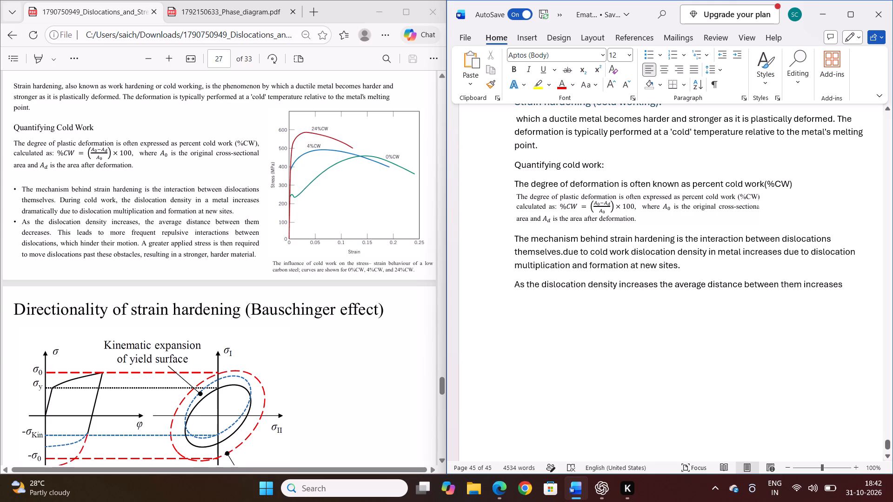
{"action": "key", "text": "space"}
Continue the paragraph with "this leads to repulsive interactions".
{"action": "type", "text": "this le"}
{"action": "type", "text": "ads to"}
{"action": "key", "text": "space"}
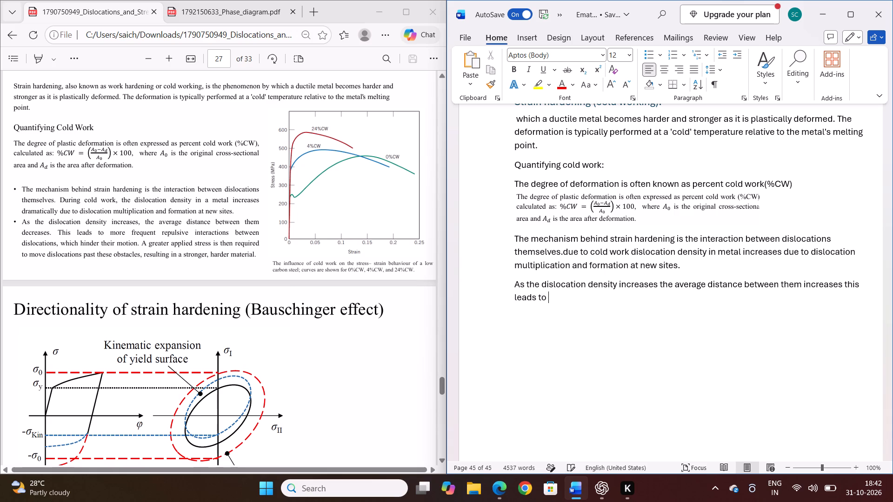
{"action": "type", "text": "rep"}
{"action": "type", "text": "ul"}
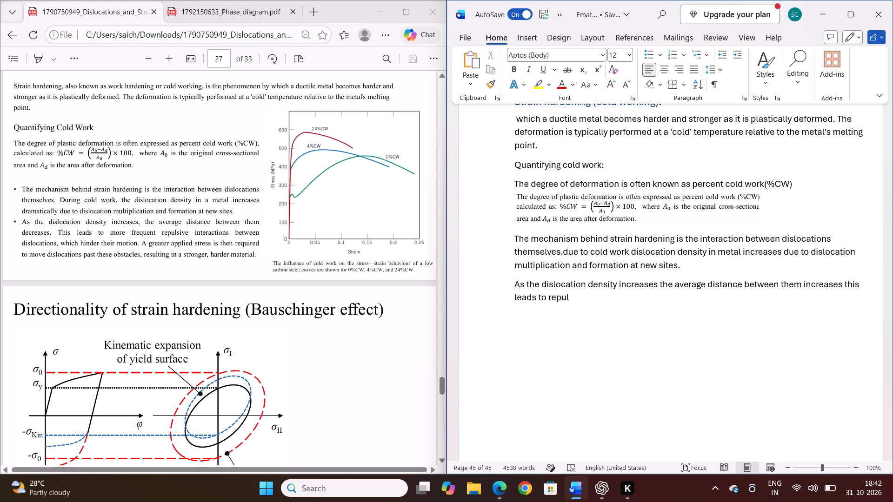
{"action": "type", "text": "sive"}
{"action": "key", "text": "space"}
{"action": "type", "text": "interactions"}
{"action": "key", "text": "space"}
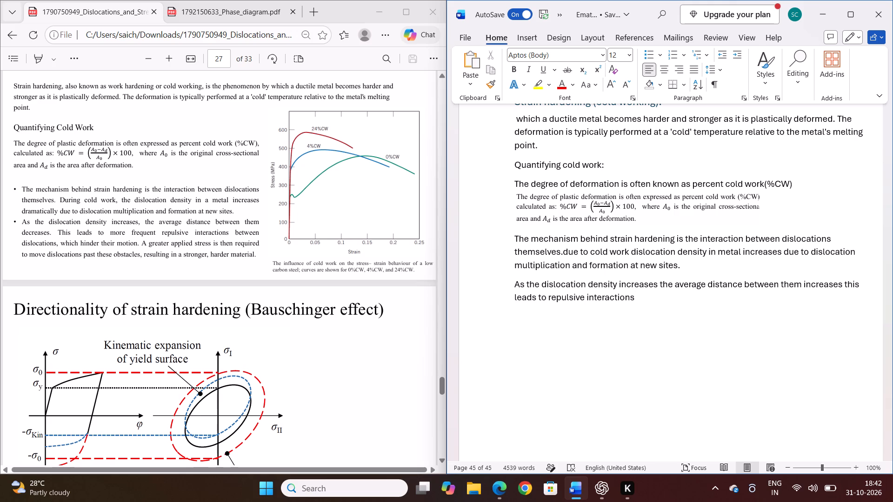
Finish the repulsive interactions sentence with "between dislocations which hinder the motion.".
{"action": "type", "text": "betw"}
{"action": "type", "text": "ee"}
{"action": "type", "text": "n"}
{"action": "key", "text": "space"}
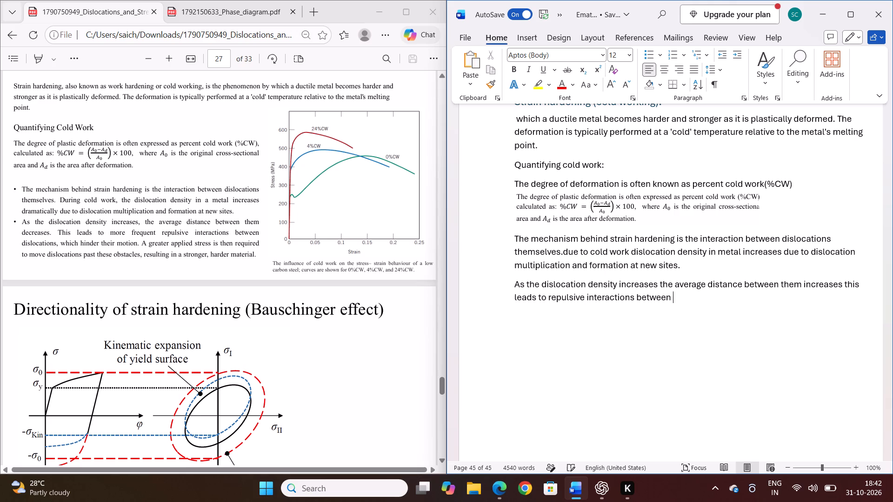
{"action": "type", "text": "si"}
{"action": "key", "text": "BackSpace"}
{"action": "key", "text": "BackSpace"}
{"action": "type", "text": "dislocations"}
{"action": "key", "text": "space"}
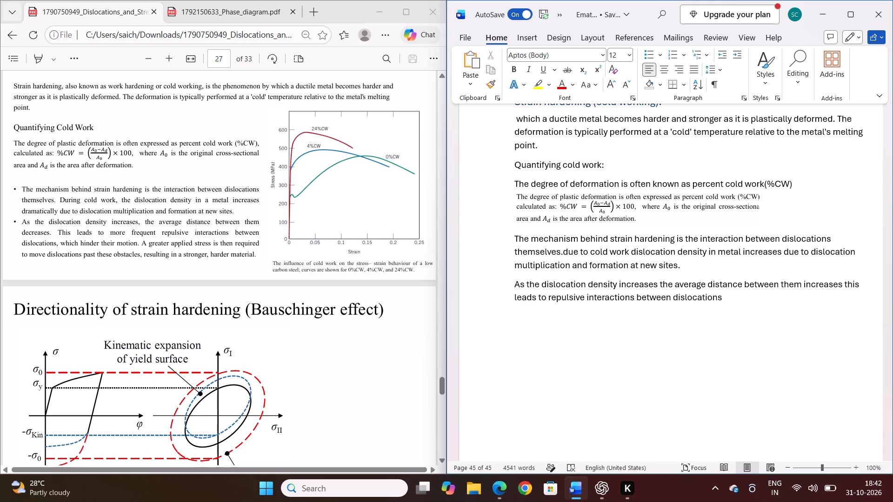
{"action": "type", "text": "which hinder the motion"}
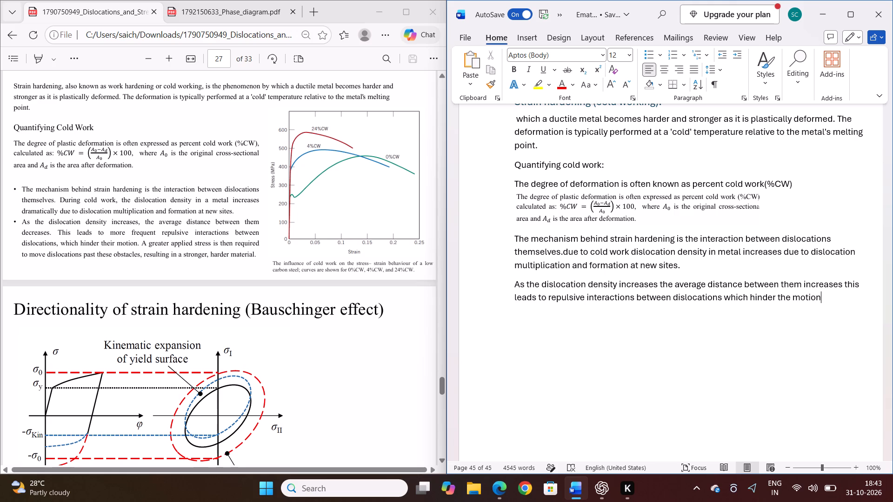
{"action": "key", "text": "period"}
Add the concluding text "by this we understand that the material gets harder" after the sentence on hindered motion.
{"action": "type", "text": "by this we understand that"}
{"action": "key", "text": "space"}
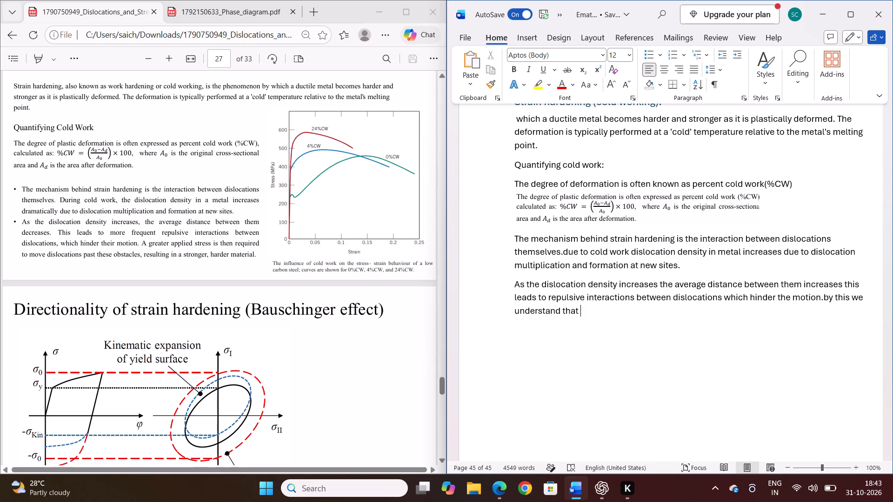
{"action": "type", "text": "thr m"}
{"action": "key", "text": "BackSpace"}
{"action": "key", "text": "BackSpace"}
{"action": "key", "text": "BackSpace"}
{"action": "type", "text": "e material"}
{"action": "key", "text": "space"}
{"action": "type", "text": "gets"}
{"action": "key", "text": "space"}
{"action": "type", "text": "ha"}
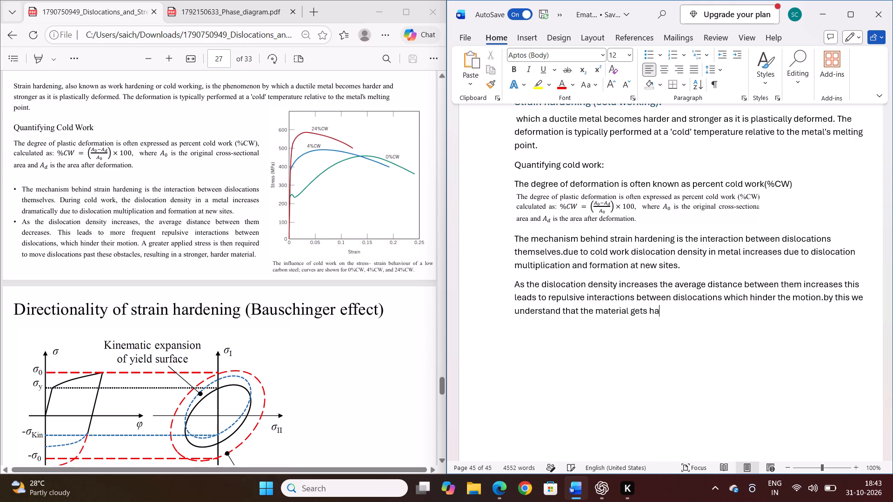
{"action": "type", "text": "rder"}
{"action": "key", "text": "space"}
Extend the concluding sentence with "and harder" after "the material gets harder".
{"action": "key", "text": "BackSpace"}
{"action": "key", "text": "s"}
{"action": "key", "text": "BackSpace"}
{"action": "key", "text": "period"}
{"action": "key", "text": "BackSpace"}
{"action": "type", "text": "er"}
{"action": "key", "text": "BackSpace"}
{"action": "key", "text": "BackSpace"}
{"action": "key", "text": "space"}
{"action": "type", "text": "and harder"}
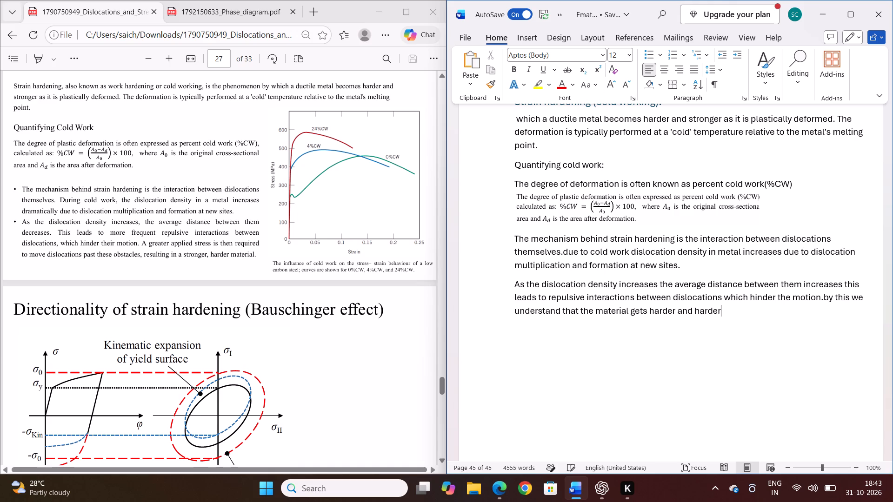
End the "harder and harder" sentence with a full stop and start a new paragraph below it.
{"action": "key", "text": "comma"}
{"action": "key", "text": "BackSpace"}
{"action": "key", "text": "period"}
{"action": "key", "text": "Return"}
Capture the "Directionality of strain hardening (Bauschinger effect)" heading and diagram from PDF page 28 and paste it below the notes.
{"action": "scroll", "coordinate": [342, 262], "scroll_direction": "down", "scroll_amount": 6}
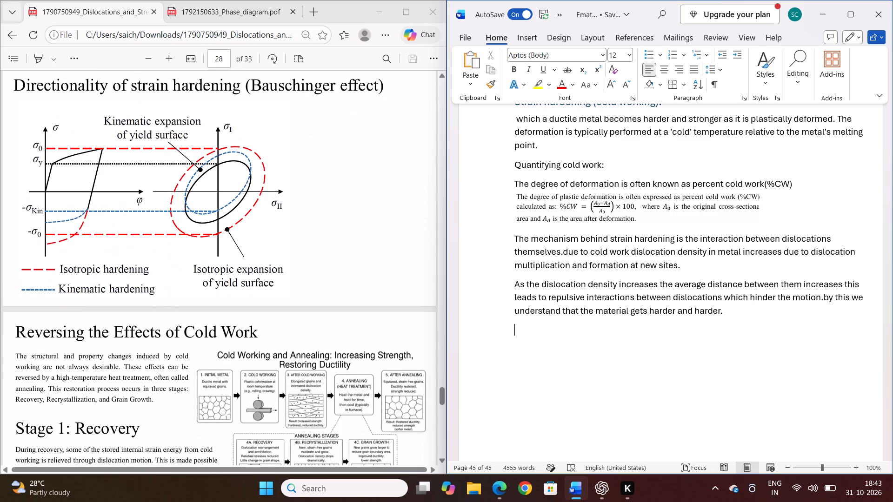
{"action": "scroll", "coordinate": [342, 262], "scroll_direction": "down", "scroll_amount": 1}
{"action": "key", "text": "Print"}
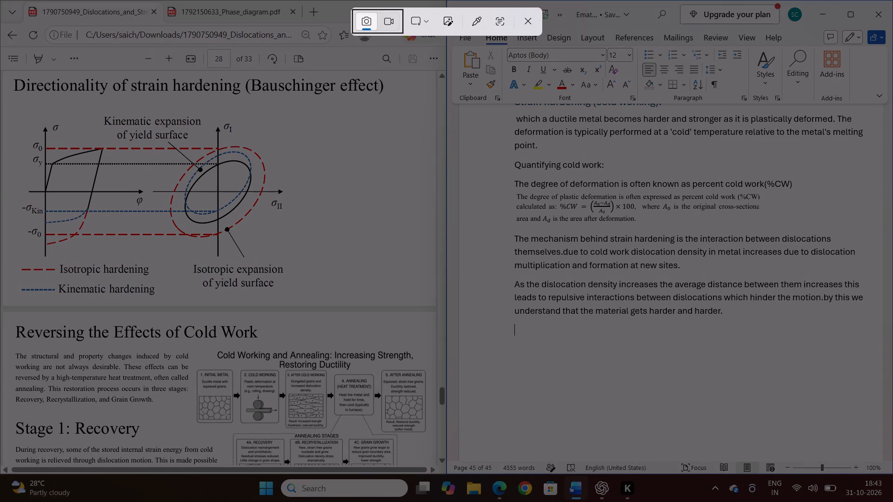
{"action": "left_click", "coordinate": [8, 74]}
{"action": "left_click_drag", "start_coordinate": [8, 74], "coordinate": [262, 190]}
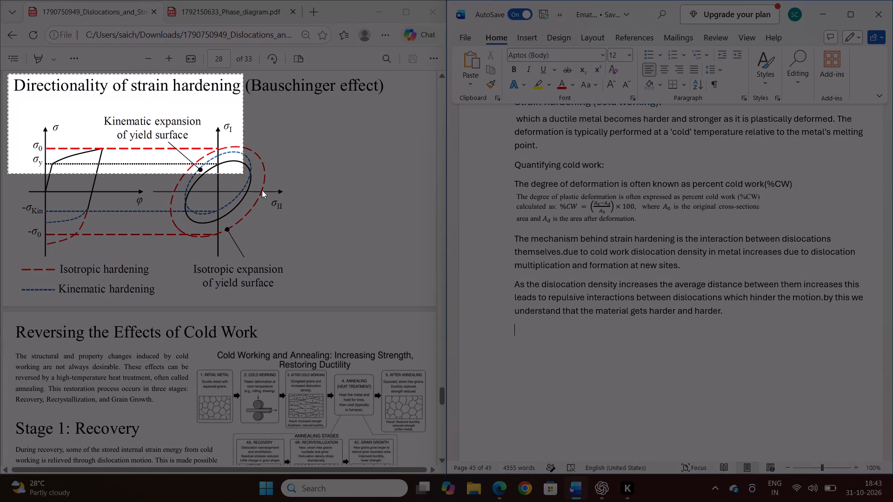
{"action": "left_click_drag", "start_coordinate": [262, 190], "coordinate": [359, 286]}
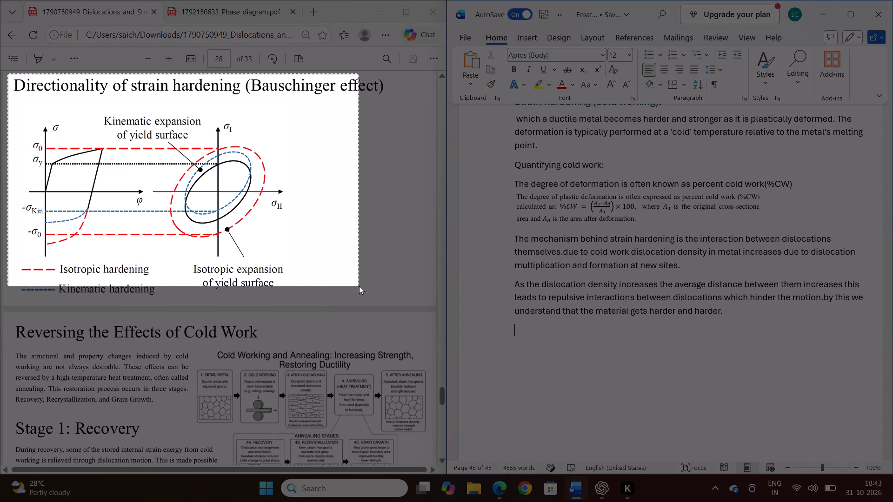
{"action": "left_click_drag", "start_coordinate": [359, 286], "coordinate": [418, 299]}
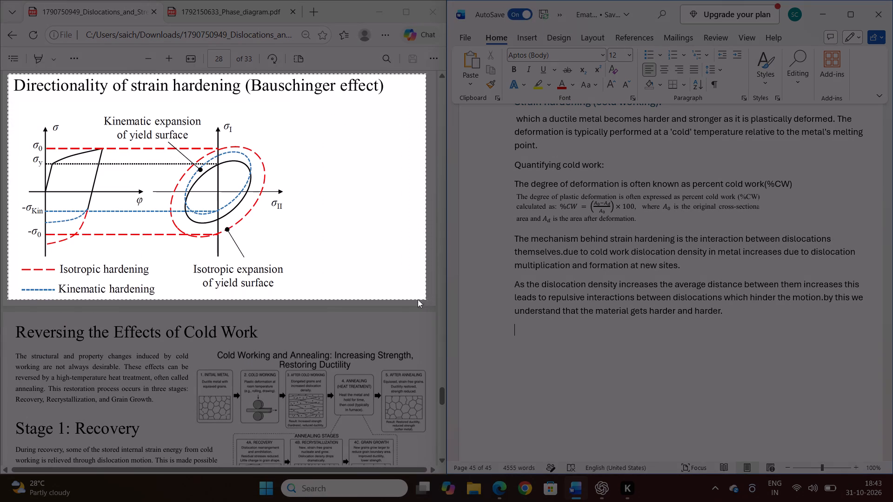
{"action": "left_click_drag", "start_coordinate": [418, 299], "coordinate": [392, 313]}
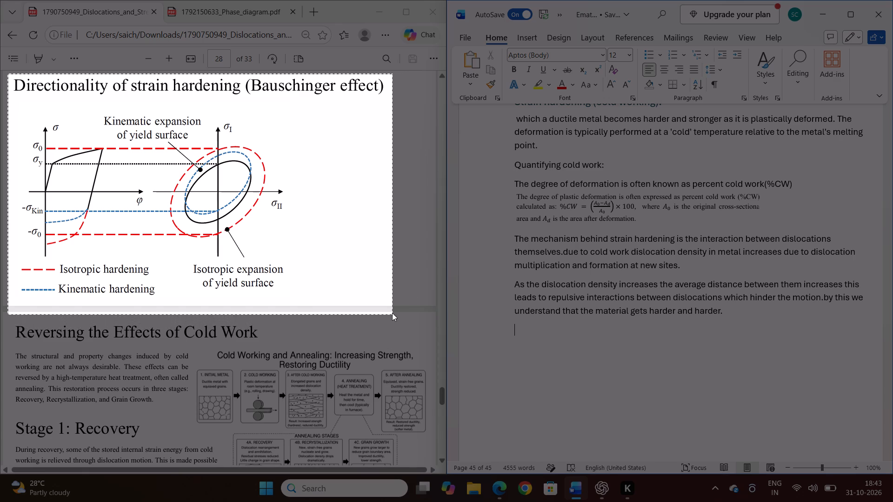
{"action": "left_click_drag", "start_coordinate": [392, 313], "coordinate": [393, 310]}
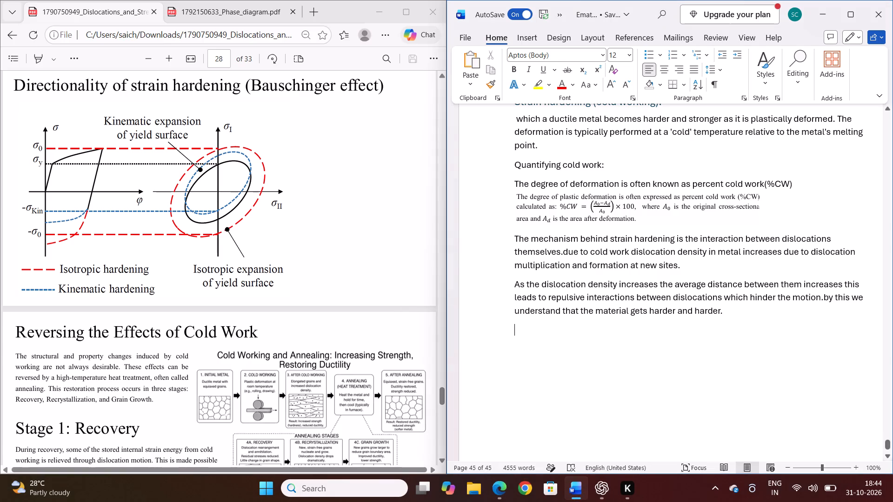
{"action": "key", "text": "ctrl+v"}
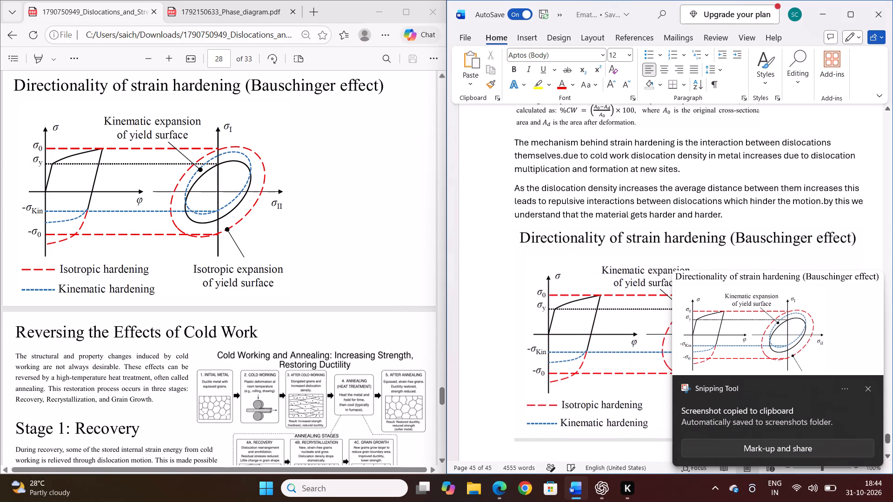
Add two empty paragraphs below the pasted Bauschinger effect picture and dismiss the screenshot notification.
{"action": "scroll", "coordinate": [579, 333], "scroll_direction": "down", "scroll_amount": 2}
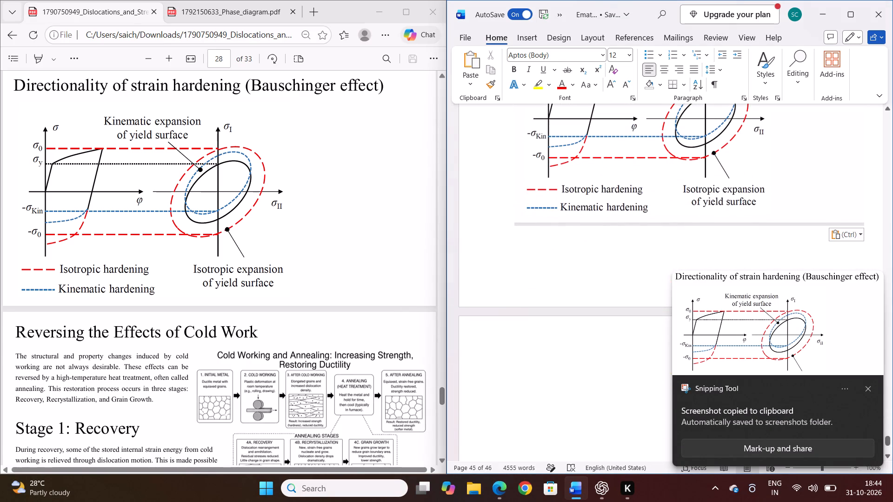
{"action": "key", "text": "Return"}
{"action": "key", "text": "Return"}
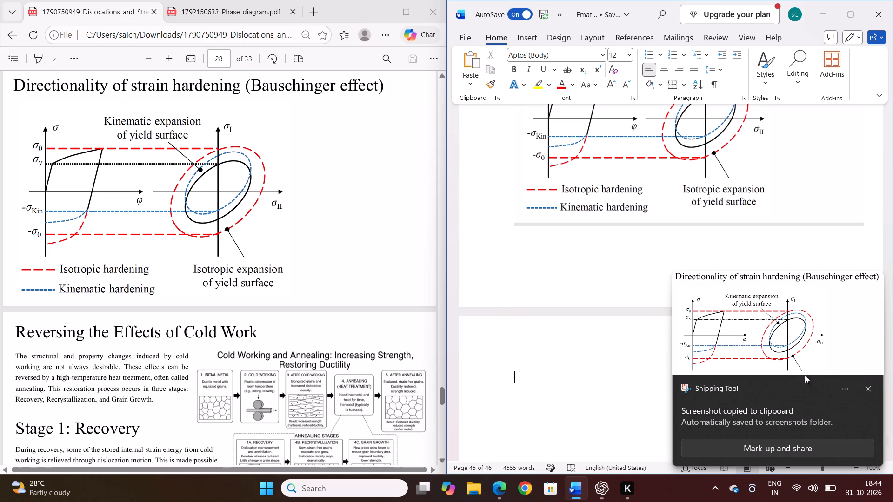
{"action": "left_click", "coordinate": [867, 389]}
Capture the whole "Cold Working and Annealing: Increasing Strength, Restoring Ductility" diagram from PDF page 29 and paste it into the notes.
{"action": "scroll", "coordinate": [622, 353], "scroll_direction": "down", "scroll_amount": 1}
{"action": "scroll", "coordinate": [218, 282], "scroll_direction": "down", "scroll_amount": 5}
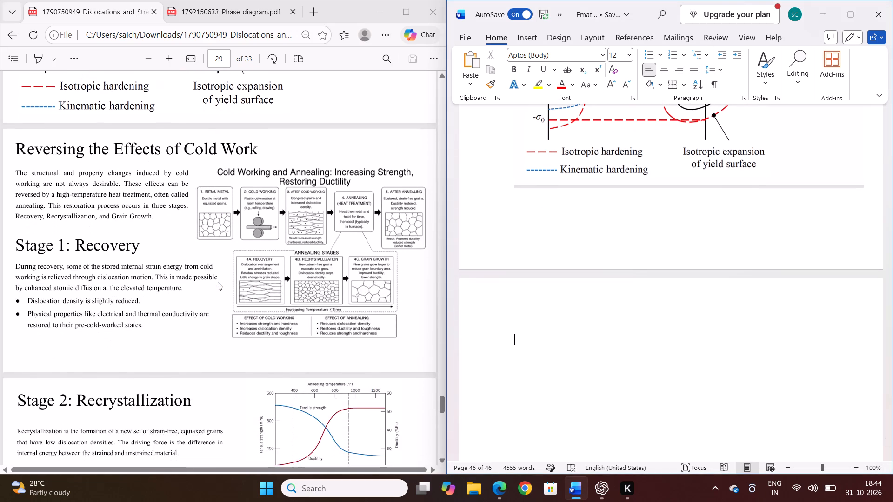
{"action": "scroll", "coordinate": [218, 282], "scroll_direction": "down", "scroll_amount": 1}
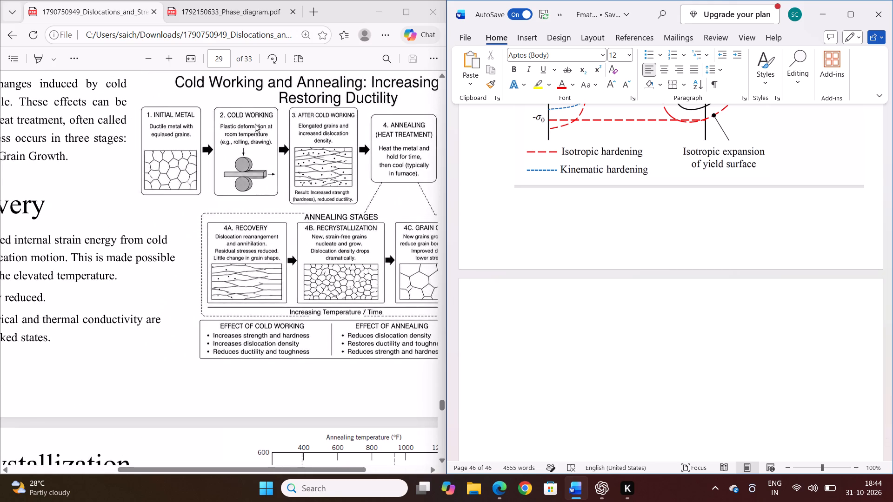
{"action": "scroll", "coordinate": [283, 145], "scroll_direction": "left", "scroll_amount": 2}
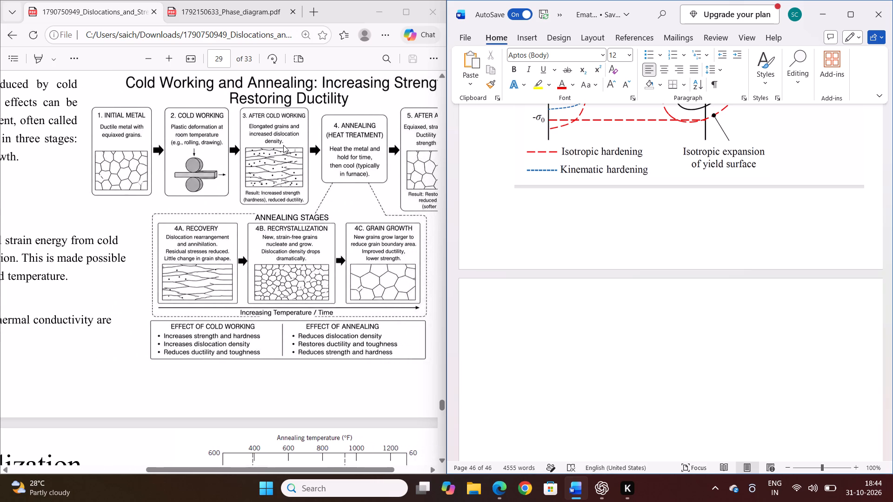
{"action": "scroll", "coordinate": [283, 145], "scroll_direction": "left", "scroll_amount": 1}
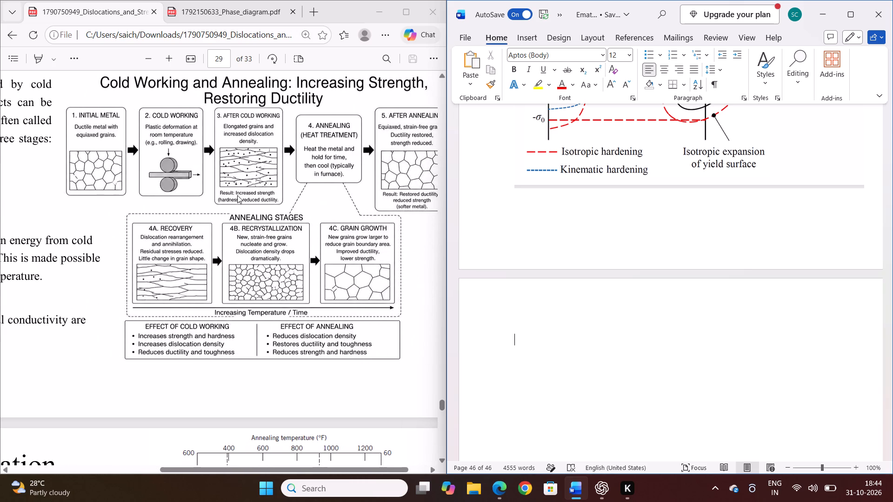
{"action": "scroll", "coordinate": [342, 118], "scroll_direction": "left", "scroll_amount": 1}
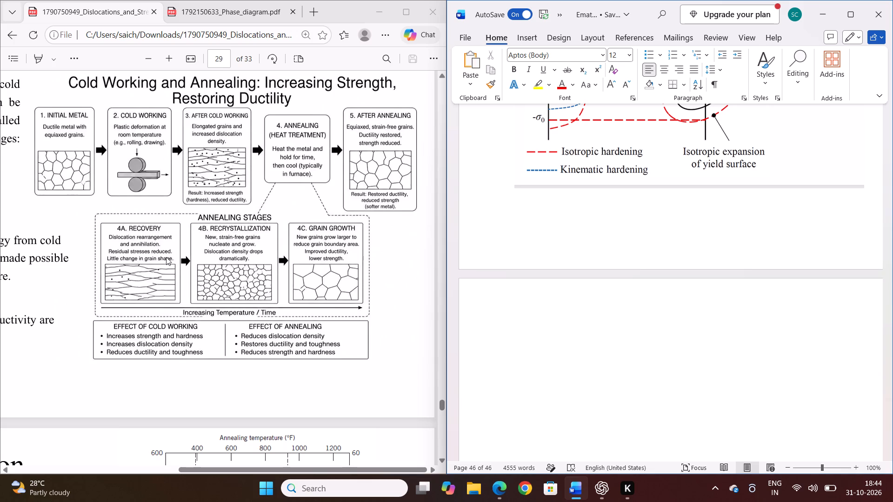
{"action": "key", "text": "Print"}
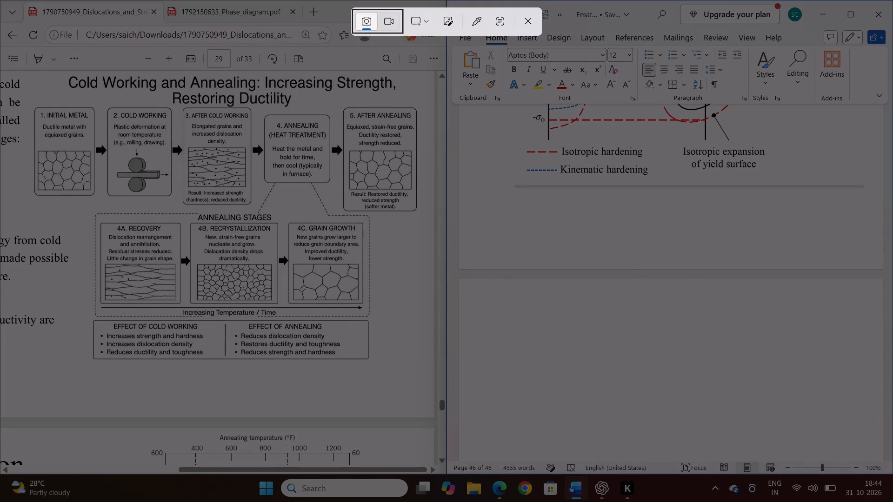
{"action": "left_click", "coordinate": [28, 72]}
{"action": "left_click_drag", "start_coordinate": [28, 72], "coordinate": [336, 169]}
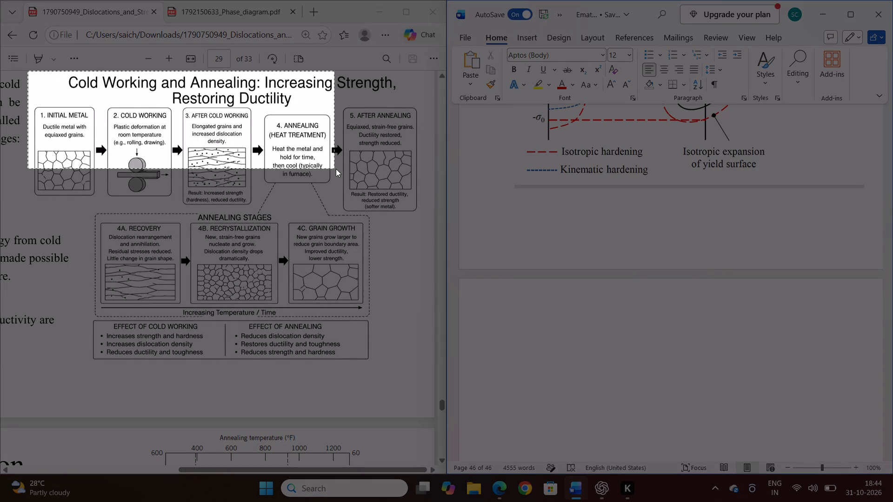
{"action": "left_click_drag", "start_coordinate": [336, 169], "coordinate": [422, 244]}
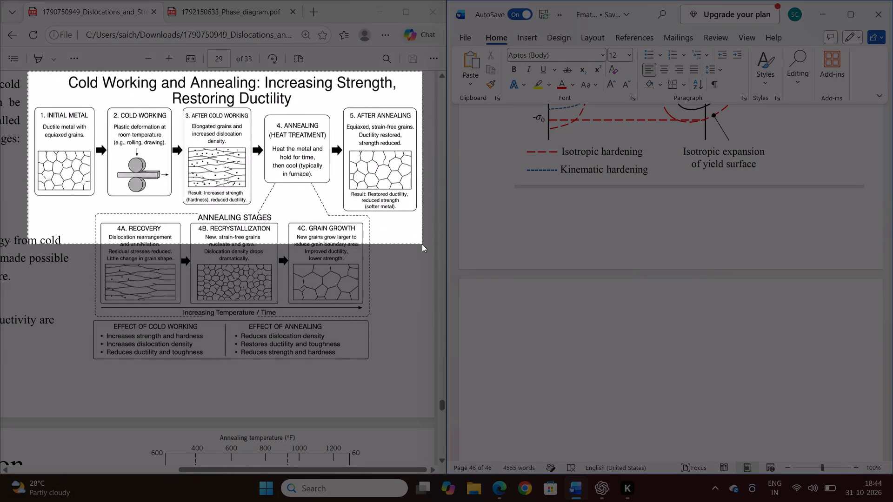
{"action": "left_click_drag", "start_coordinate": [422, 244], "coordinate": [426, 368]}
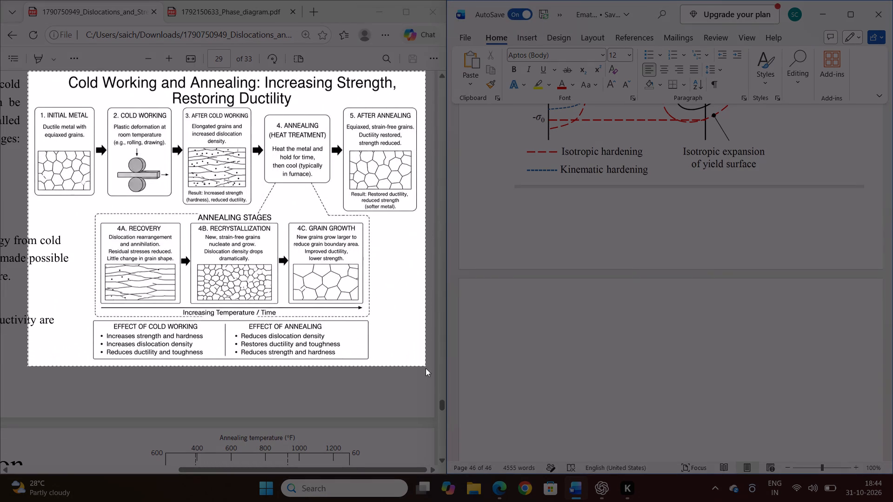
{"action": "left_click_drag", "start_coordinate": [426, 368], "coordinate": [429, 367]}
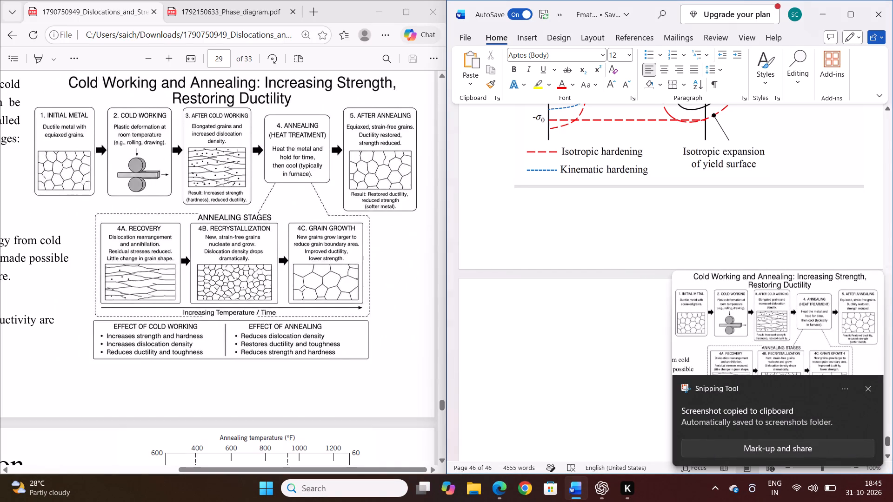
{"action": "key", "text": "ctrl+v"}
Stretch the pasted cold working and annealing picture vertically to a height of about 12.17 cm.
{"action": "scroll", "coordinate": [520, 337], "scroll_direction": "right", "scroll_amount": 1}
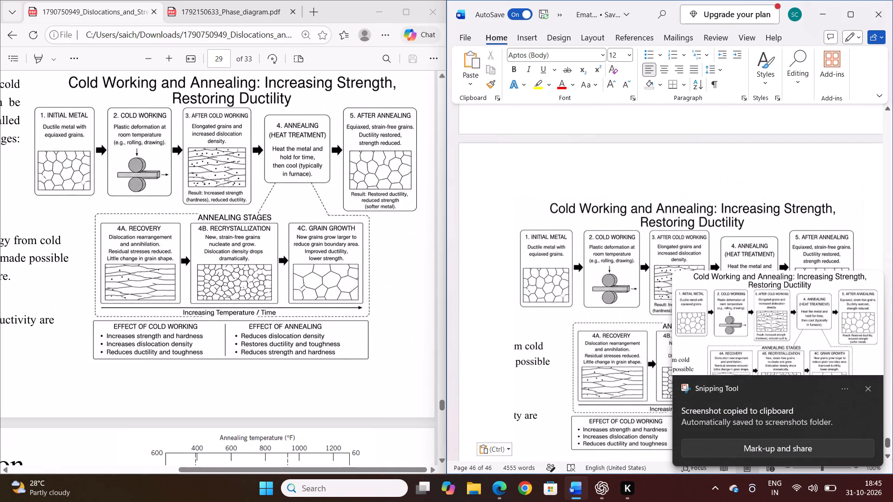
{"action": "left_click", "coordinate": [534, 188]}
{"action": "left_click", "coordinate": [536, 208]}
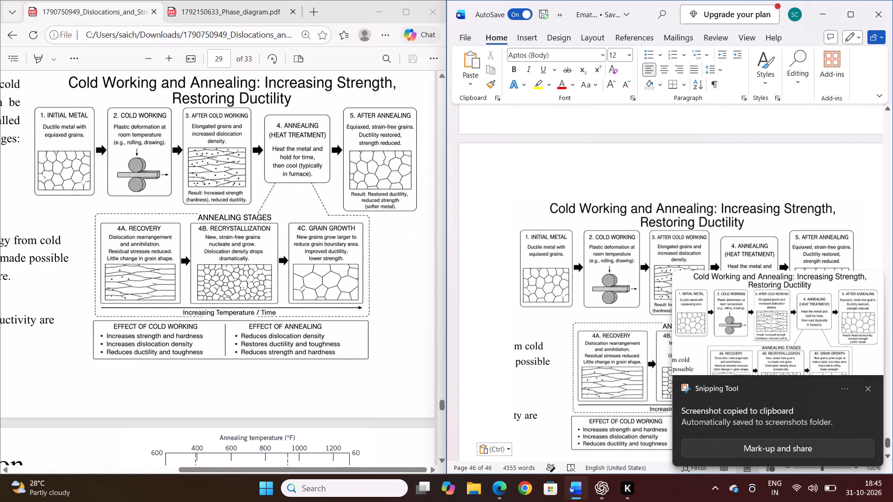
{"action": "left_click", "coordinate": [536, 208]}
{"action": "left_click_drag", "start_coordinate": [536, 208], "coordinate": [537, 226]}
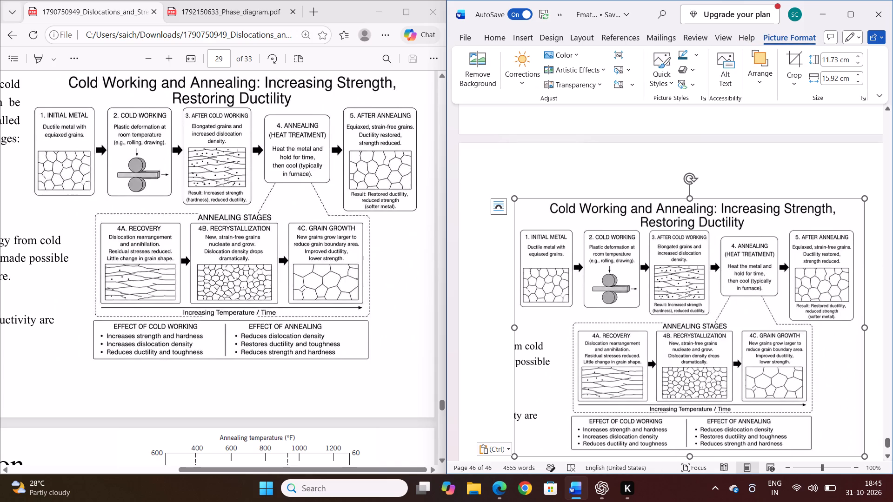
{"action": "left_click_drag", "start_coordinate": [538, 248], "coordinate": [536, 265]}
{"action": "scroll", "coordinate": [548, 248], "scroll_direction": "down", "scroll_amount": 2}
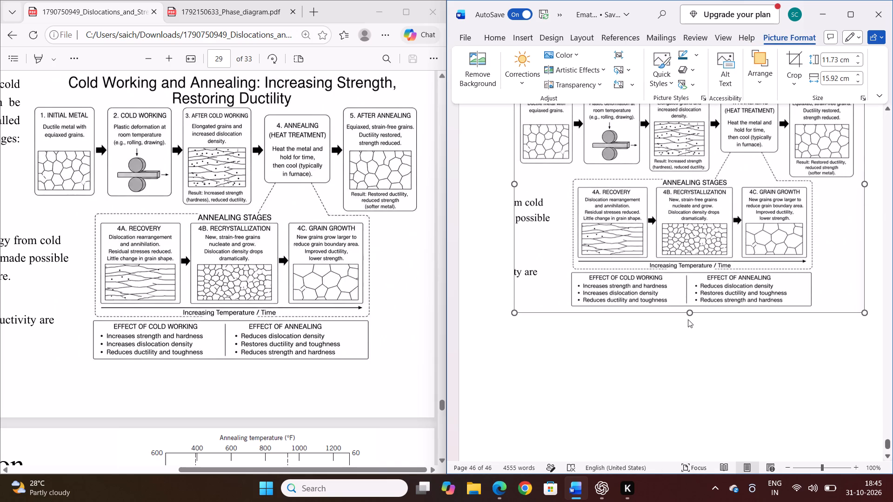
{"action": "left_click_drag", "start_coordinate": [690, 316], "coordinate": [693, 336]}
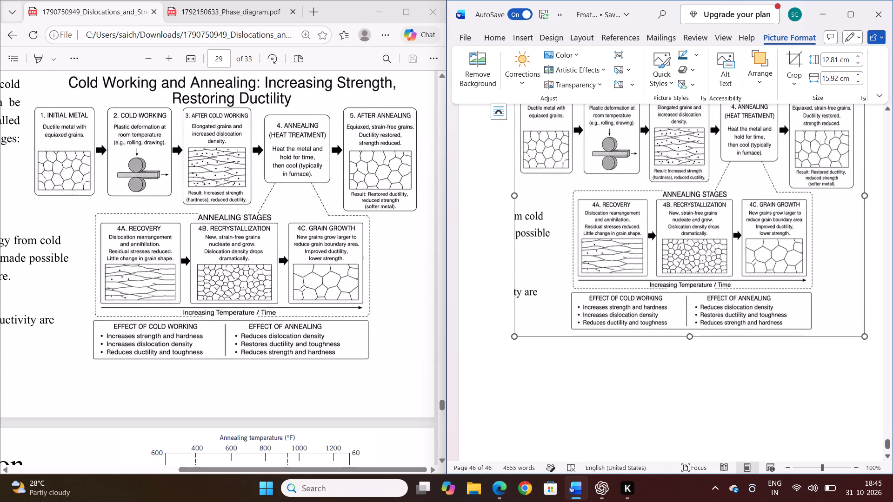
{"action": "scroll", "coordinate": [677, 254], "scroll_direction": "up", "scroll_amount": 1}
{"action": "left_click_drag", "start_coordinate": [689, 276], "coordinate": [689, 292]}
Insert two empty paragraphs between the Bauschinger effect picture and the cold working and annealing picture.
{"action": "scroll", "coordinate": [689, 292], "scroll_direction": "up", "scroll_amount": 1}
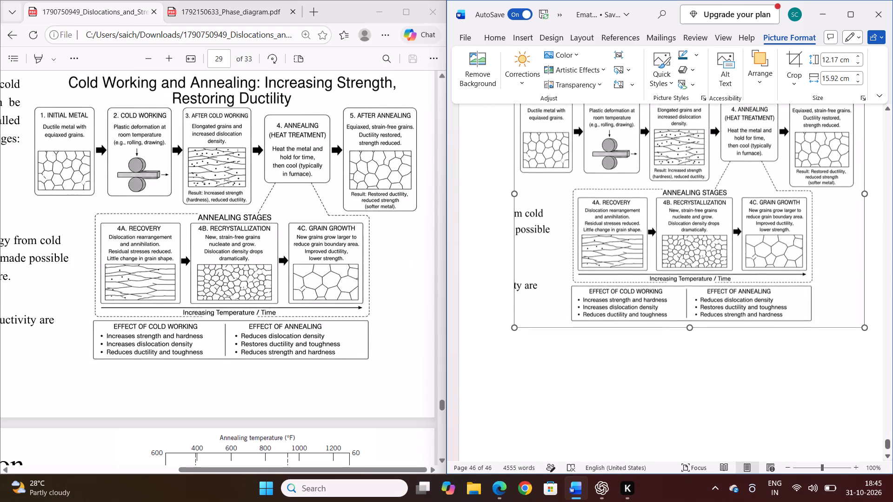
{"action": "scroll", "coordinate": [689, 292], "scroll_direction": "up", "scroll_amount": 1}
{"action": "scroll", "coordinate": [538, 114], "scroll_direction": "up", "scroll_amount": 1}
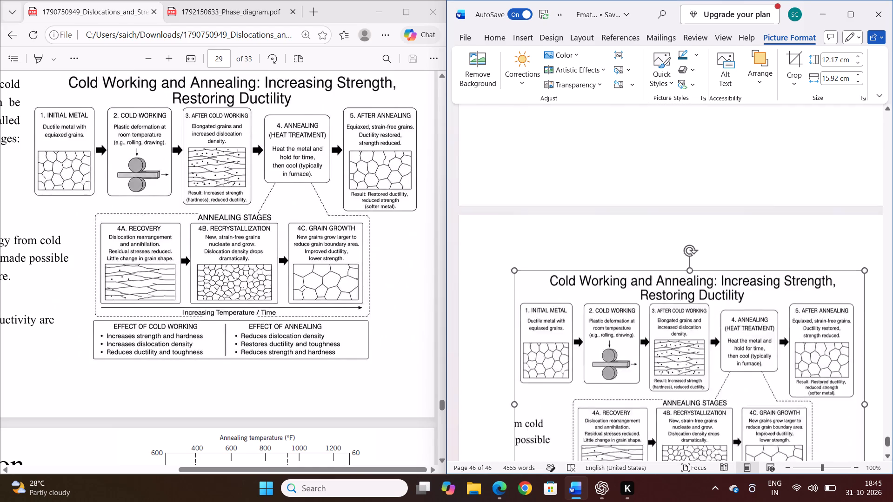
{"action": "scroll", "coordinate": [538, 114], "scroll_direction": "up", "scroll_amount": 1}
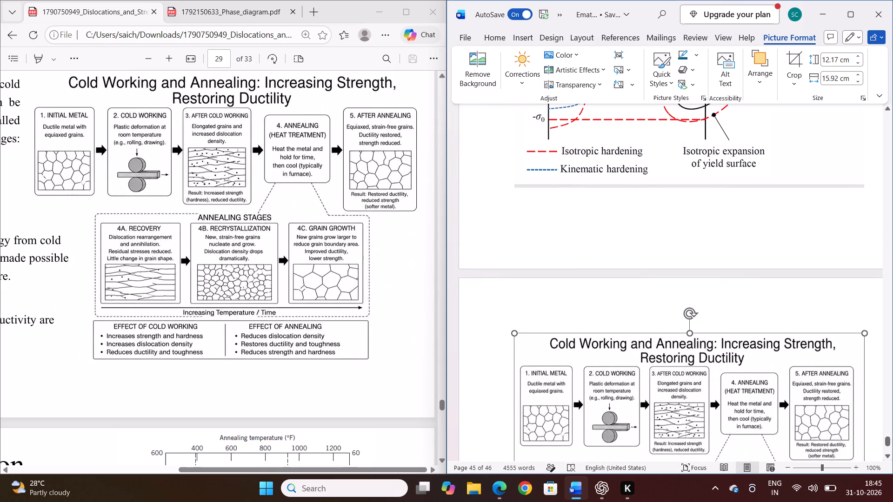
{"action": "left_click", "coordinate": [868, 182]}
{"action": "key", "text": "Return"}
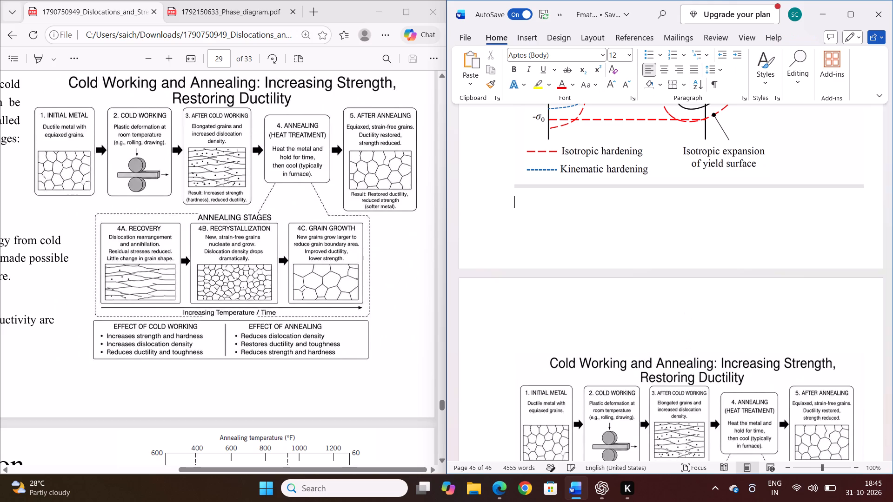
{"action": "key", "text": "Return"}
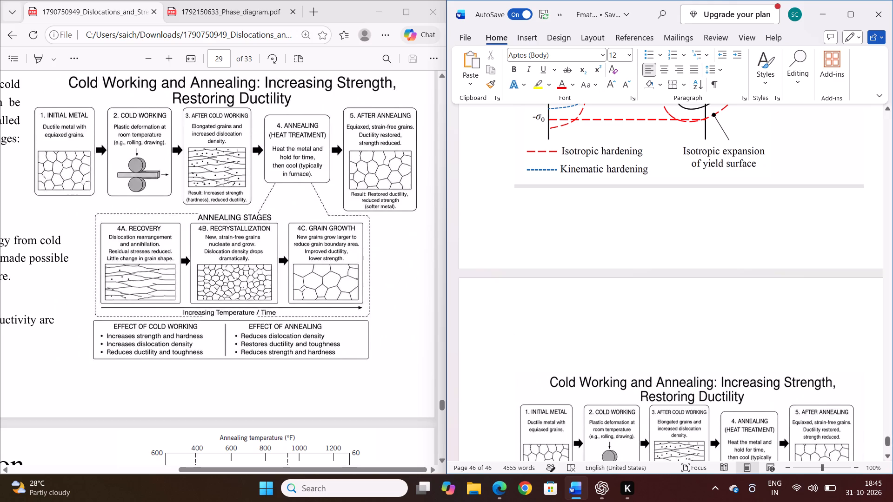
Enter the line "REVERSING THE EFFECTS OF COLD WORK" in the empty paragraph above the cold working and annealing picture.
{"action": "scroll", "coordinate": [255, 155], "scroll_direction": "up", "scroll_amount": 1}
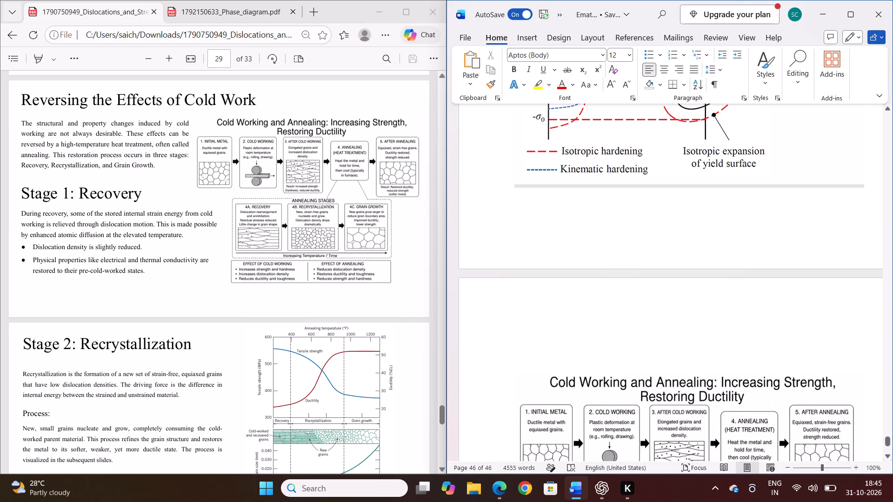
{"action": "type", "text": "REVERI"}
{"action": "key", "text": "BackSpace"}
{"action": "key", "text": "BackSpace"}
{"action": "type", "text": "SU"}
{"action": "key", "text": "BackSpace"}
{"action": "type", "text": "INF"}
{"action": "key", "text": "BackSpace"}
{"action": "type", "text": "G"}
{"action": "key", "text": "space"}
{"action": "left_click", "coordinate": [539, 344]}
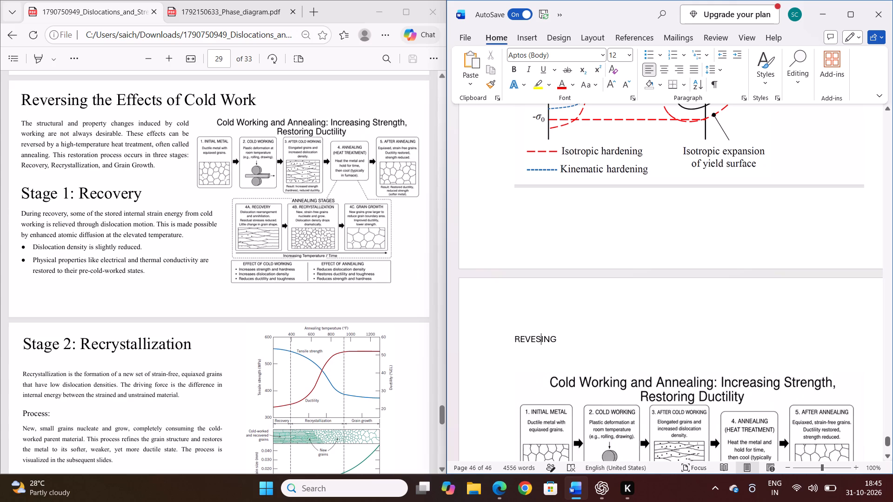
{"action": "left_click", "coordinate": [534, 341]}
{"action": "key", "text": "r"}
{"action": "left_click", "coordinate": [573, 339]}
{"action": "key", "text": "space"}
{"action": "type", "text": "THE EFFECTS"}
{"action": "key", "text": "space"}
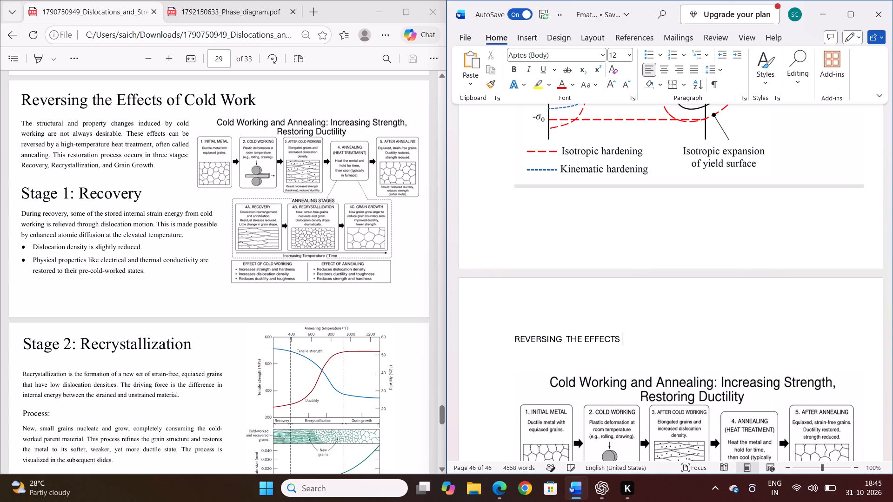
{"action": "type", "text": "OF COLD WORK"}
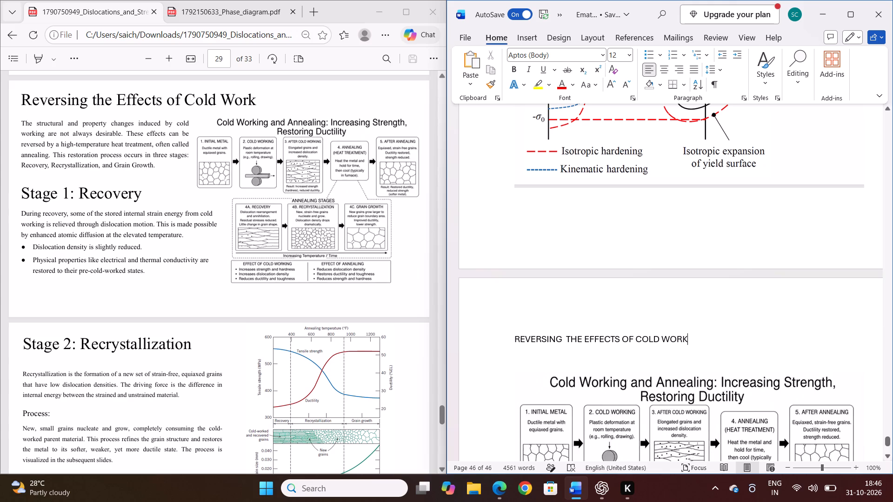
Apply the Heading 3 style to the "REVERSING THE EFFECTS OF COLD WORK" line.
{"action": "left_click", "coordinate": [768, 71]}
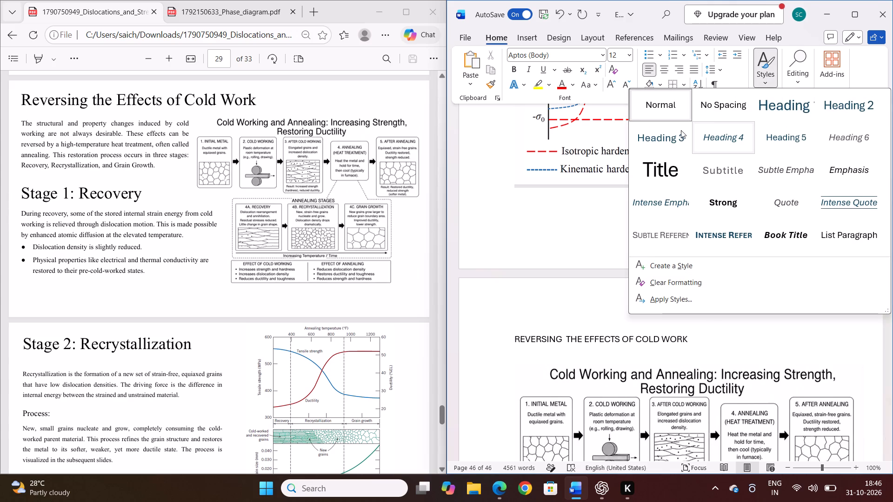
{"action": "left_click", "coordinate": [664, 138]}
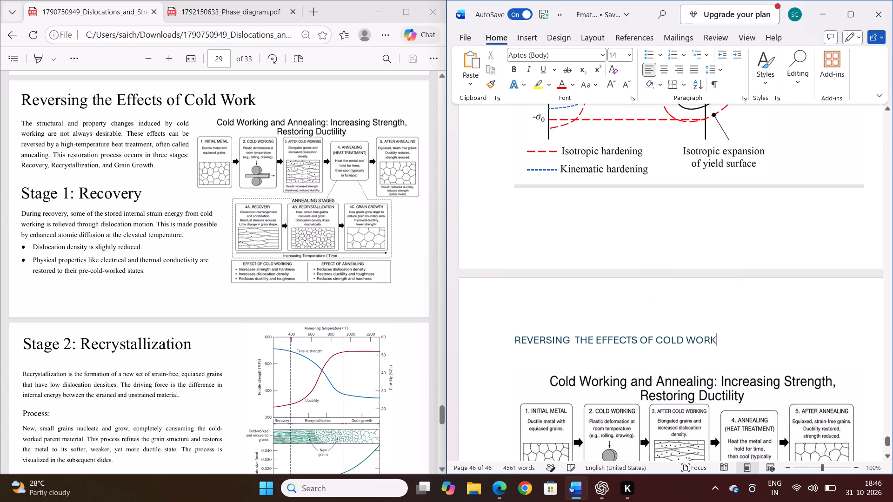
Remove the extra space before "THE" in the cold work heading and add a colon at its end.
{"action": "left_click", "coordinate": [577, 340]}
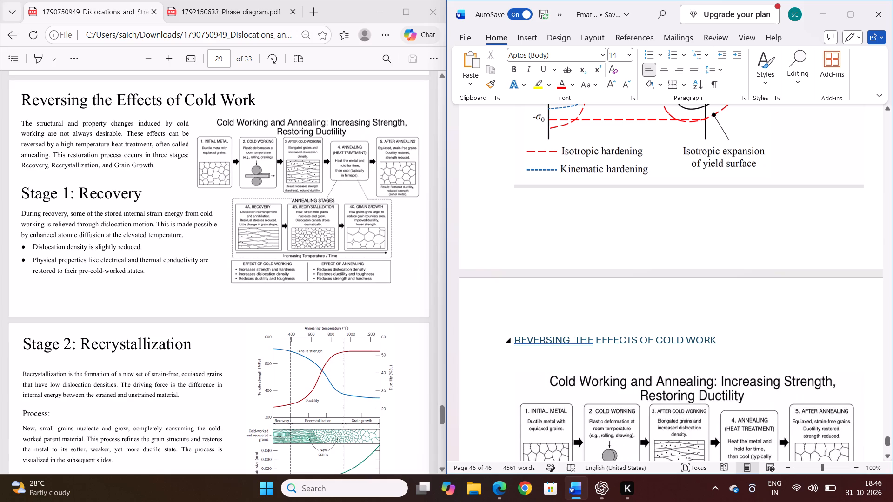
{"action": "key", "text": "BackSpace"}
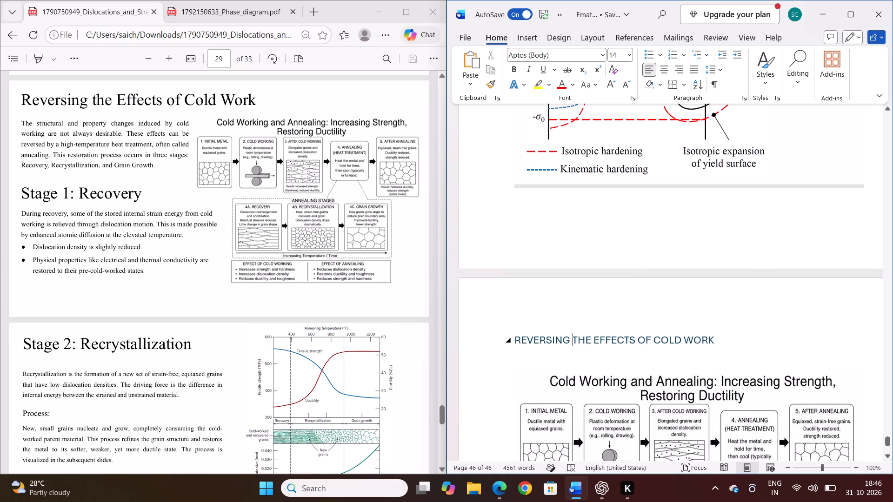
{"action": "left_click", "coordinate": [721, 341]}
{"action": "key", "text": "shift+colon"}
Add an empty paragraph below the cold working and annealing picture.
{"action": "scroll", "coordinate": [721, 341], "scroll_direction": "down", "scroll_amount": 3}
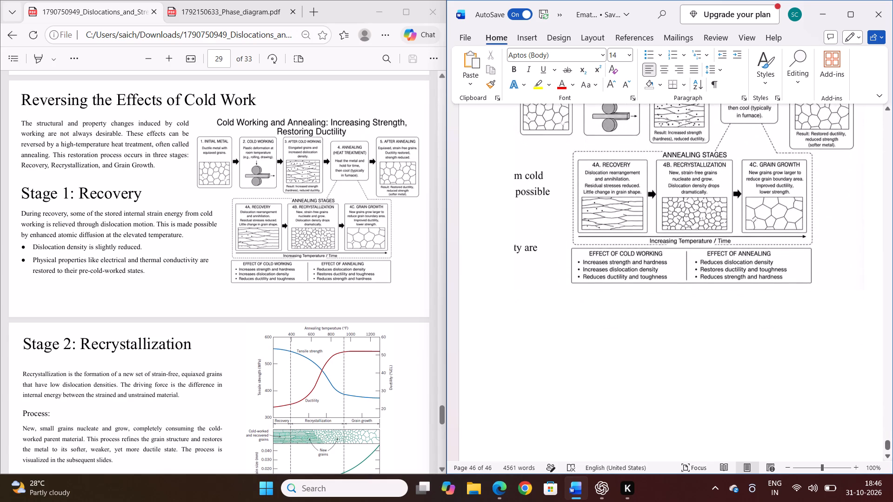
{"action": "left_click", "coordinate": [836, 287]}
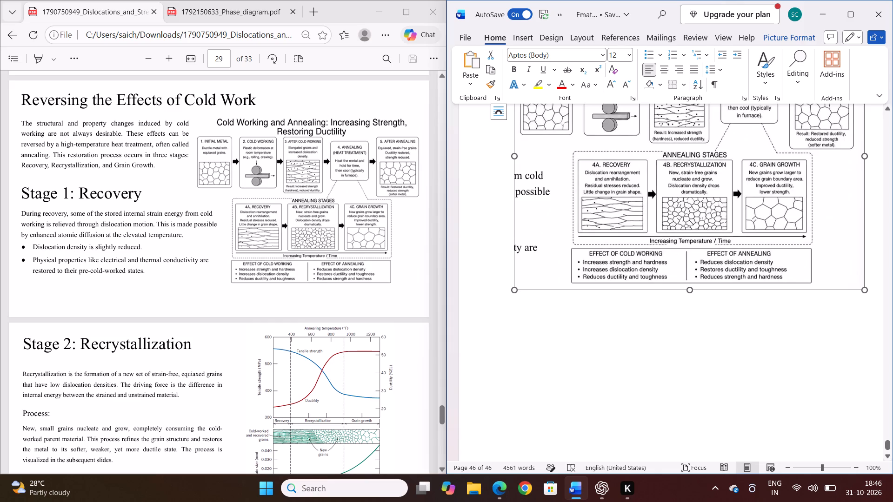
{"action": "left_click", "coordinate": [523, 314]}
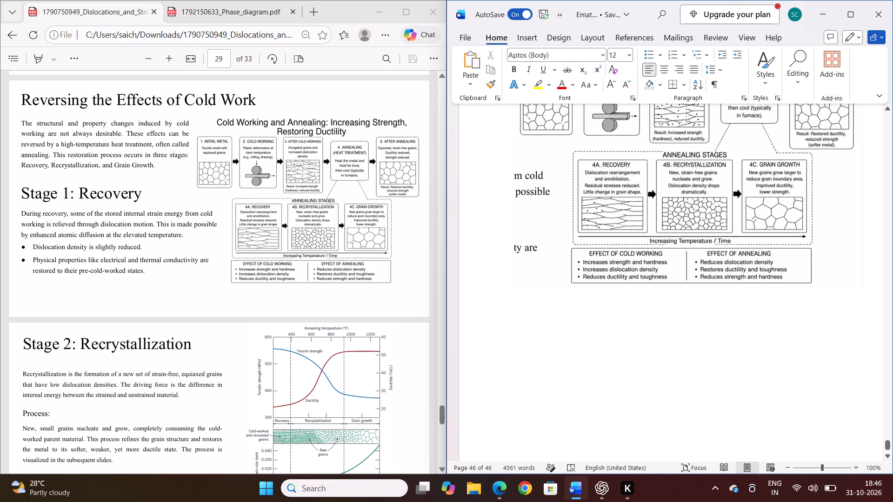
{"action": "key", "text": "Return"}
Look through PDF pages 29 to 31 on recovery, recrystallization and the factors affecting it, returning to Stage 1.
{"action": "scroll", "coordinate": [188, 280], "scroll_direction": "down", "scroll_amount": 7}
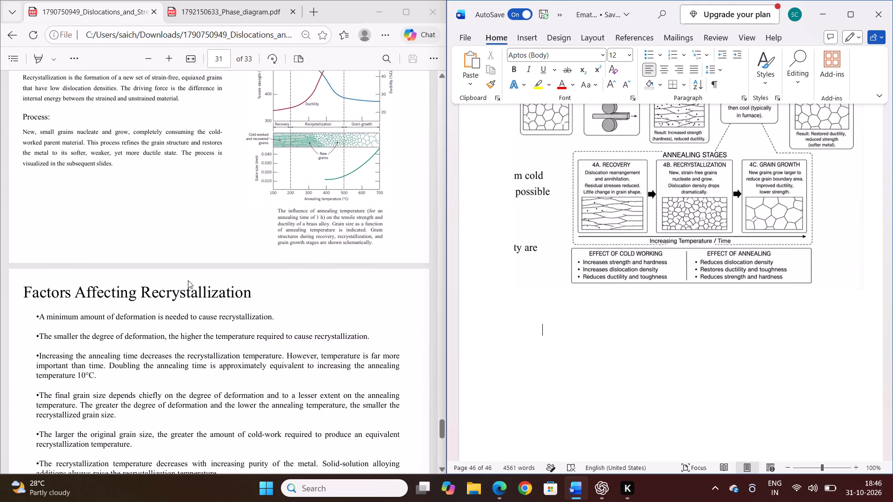
{"action": "scroll", "coordinate": [188, 280], "scroll_direction": "down", "scroll_amount": 1}
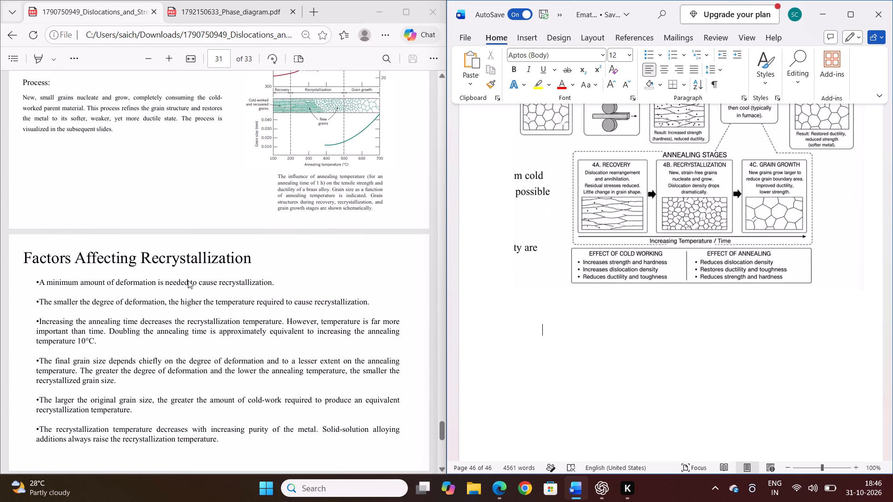
{"action": "scroll", "coordinate": [188, 280], "scroll_direction": "up", "scroll_amount": 2}
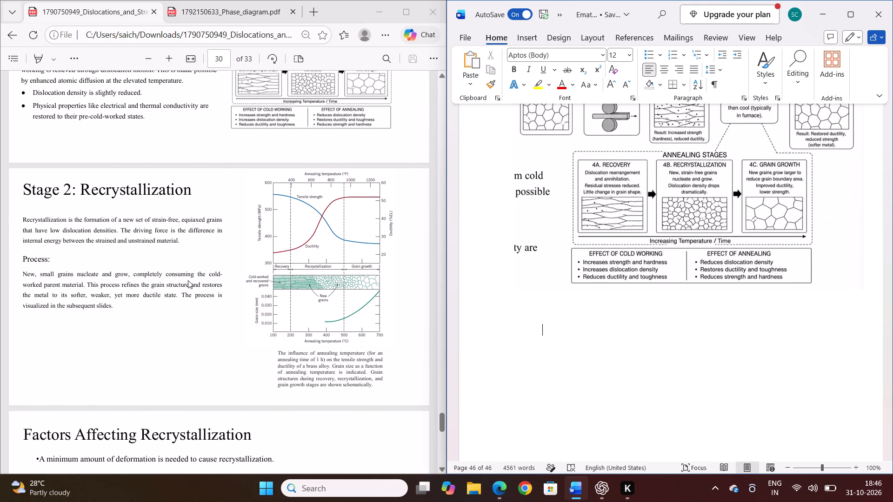
{"action": "scroll", "coordinate": [188, 280], "scroll_direction": "up", "scroll_amount": 1}
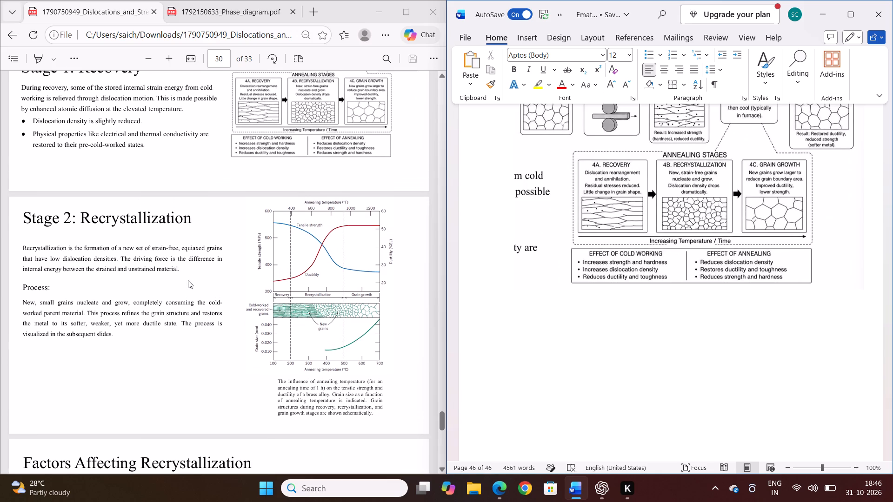
{"action": "scroll", "coordinate": [188, 280], "scroll_direction": "up", "scroll_amount": 1}
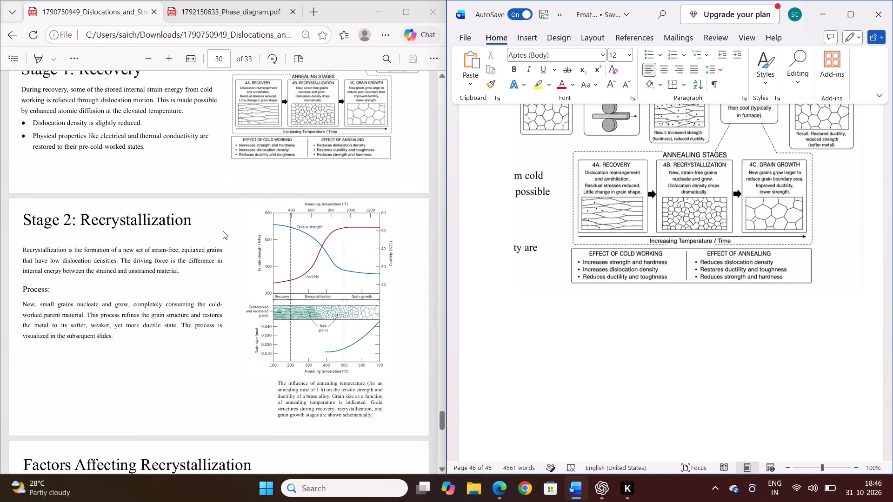
{"action": "scroll", "coordinate": [223, 231], "scroll_direction": "up", "scroll_amount": 1}
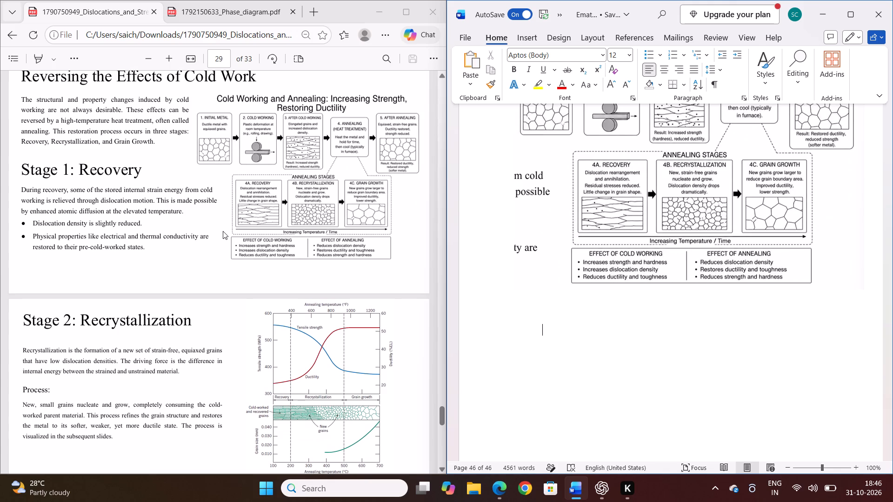
Enter the line "Stage 1):recovery" in the empty paragraph below the cold working and annealing picture.
{"action": "left_click", "coordinate": [557, 334]}
{"action": "type", "text": "sa"}
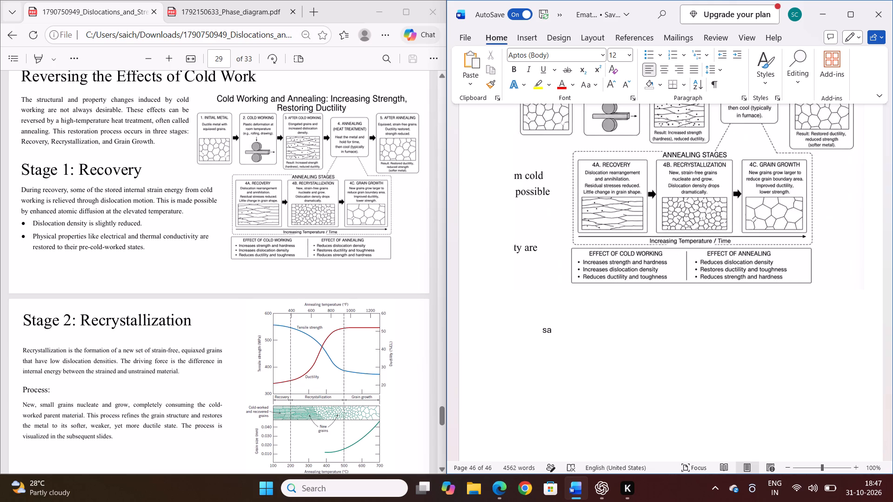
{"action": "key", "text": "BackSpace"}
{"action": "type", "text": "tage"}
{"action": "key", "text": "space"}
{"action": "key", "text": "1"}
{"action": "type", "text": ")"}
{"action": "key", "text": "space"}
{"action": "key", "text": "BackSpace"}
{"action": "key", "text": "shift+colon"}
{"action": "type", "text": "re"}
{"action": "type", "text": "covery"}
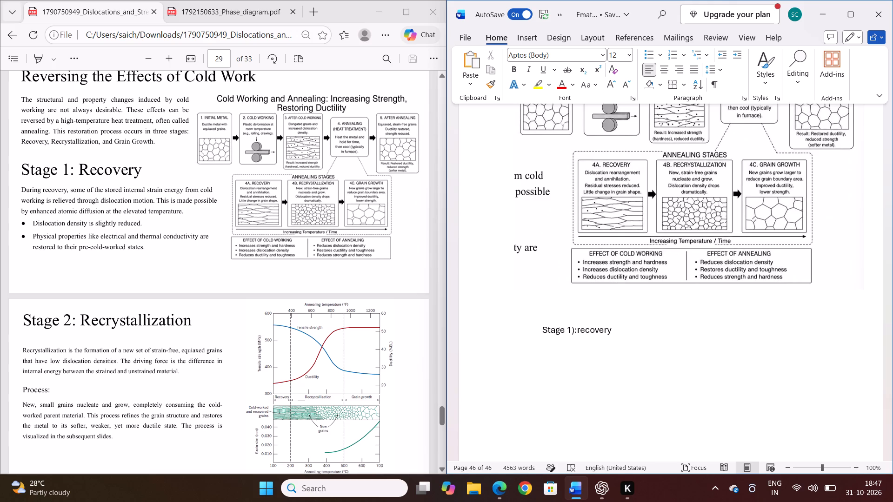
Format the Stage 1 line as Heading 2 and insert a space between the colon and "recovery".
{"action": "left_click", "coordinate": [770, 82]}
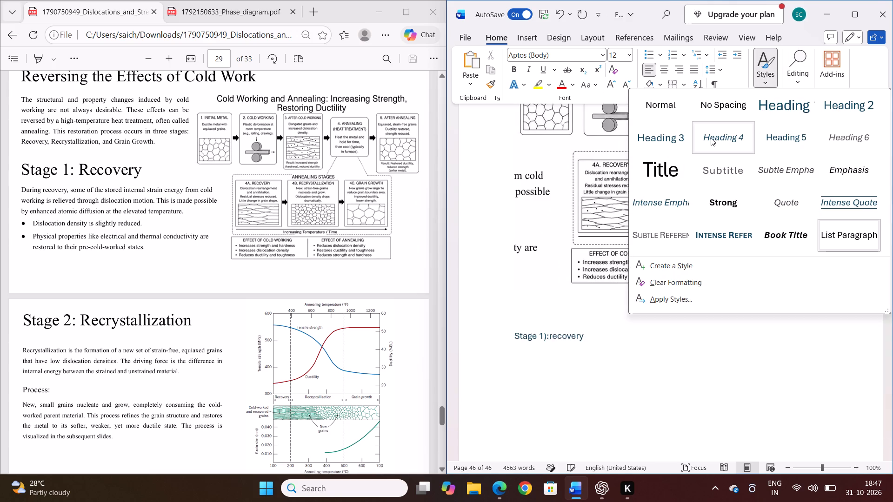
{"action": "left_click", "coordinate": [835, 100]}
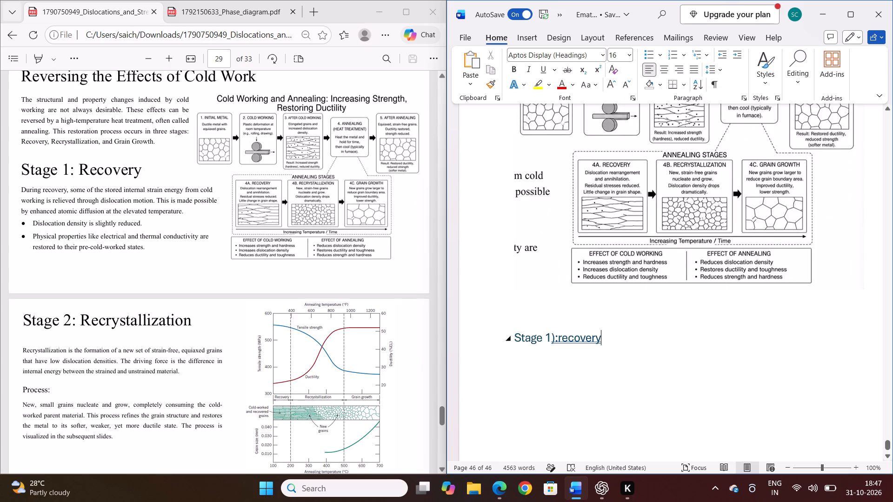
{"action": "left_click", "coordinate": [557, 339]}
{"action": "key", "text": "space"}
Add an empty body paragraph below the Stage 1 recovery heading.
{"action": "left_click", "coordinate": [606, 340]}
{"action": "key", "text": "Return"}
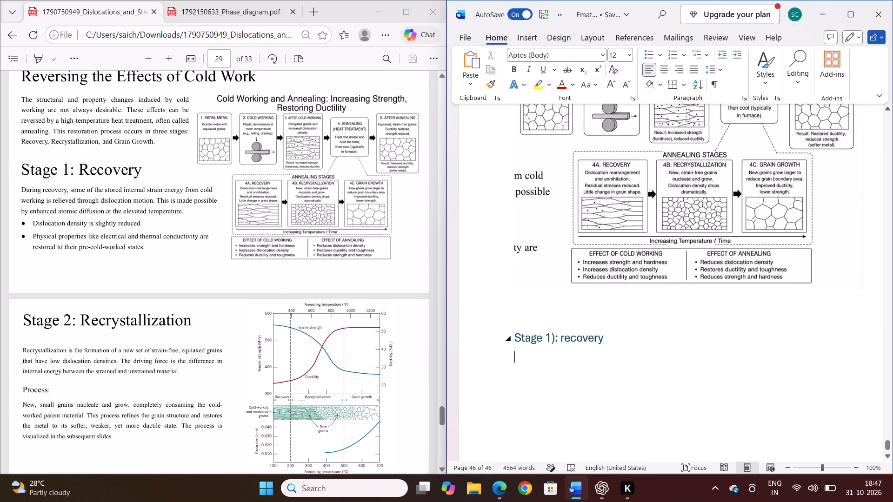
Remove the closing parenthesis after the number so the heading reads "Stage 1: recovery".
{"action": "scroll", "coordinate": [595, 348], "scroll_direction": "down", "scroll_amount": 1}
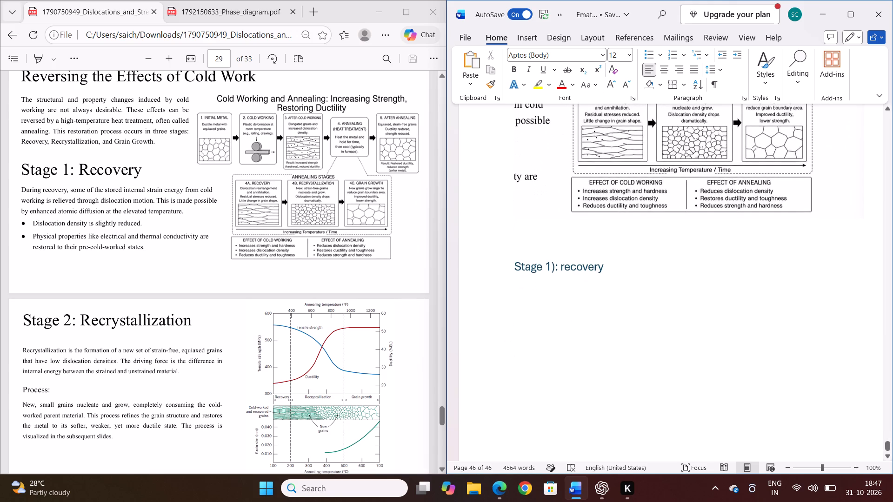
{"action": "left_click", "coordinate": [555, 271]}
{"action": "key", "text": "BackSpace"}
Begin the body paragraph under the Stage 1 heading with "During this".
{"action": "left_click", "coordinate": [517, 290]}
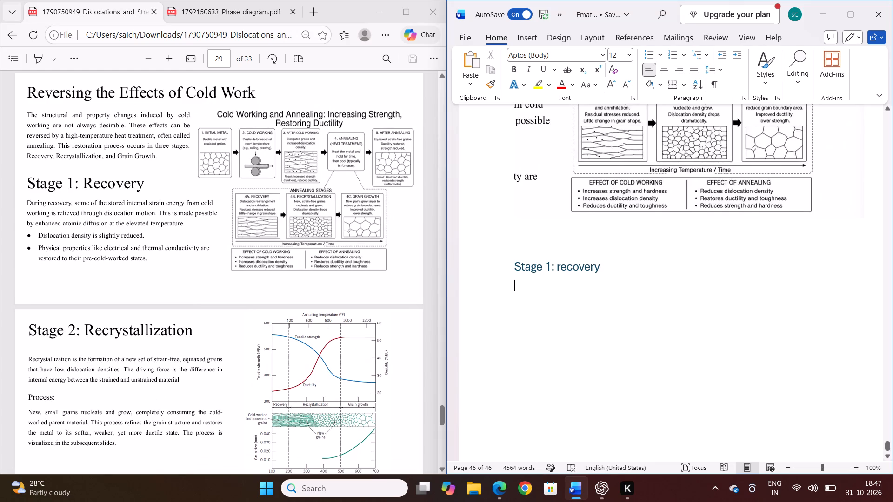
{"action": "left_click", "coordinate": [534, 292]}
{"action": "type", "text": "di"}
{"action": "key", "text": "BackSpace"}
{"action": "type", "text": "uring this"}
{"action": "key", "text": "space"}
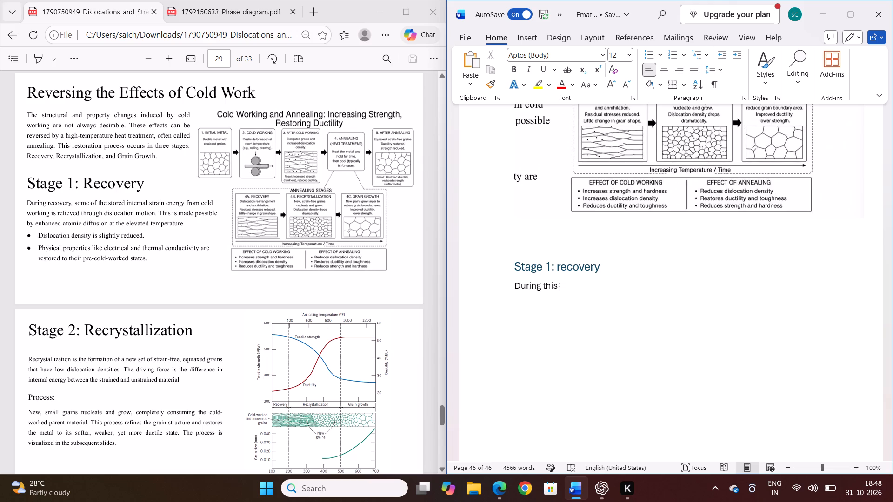
Look through the Phase_diagram PDF from solubility limits to computing the relative amounts, then return to page 29 of the dislocations PDF.
{"action": "left_click", "coordinate": [251, 2]}
{"action": "scroll", "coordinate": [232, 257], "scroll_direction": "down", "scroll_amount": 5}
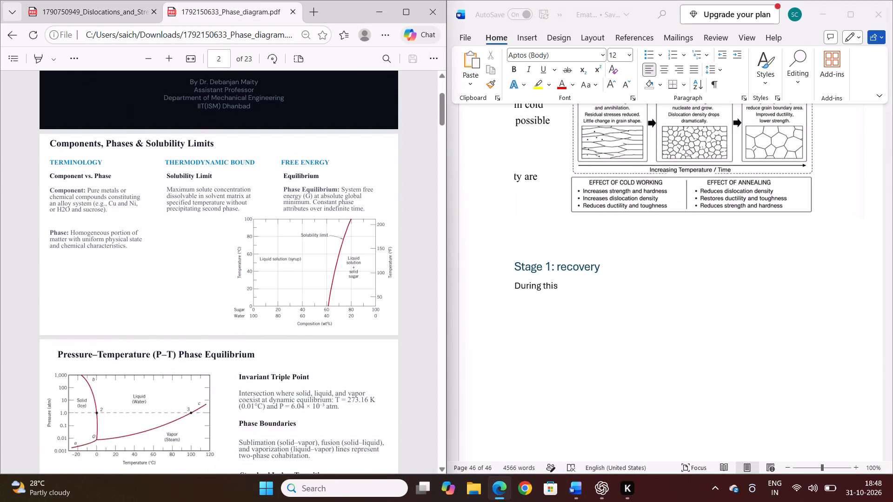
{"action": "scroll", "coordinate": [232, 257], "scroll_direction": "down", "scroll_amount": 1}
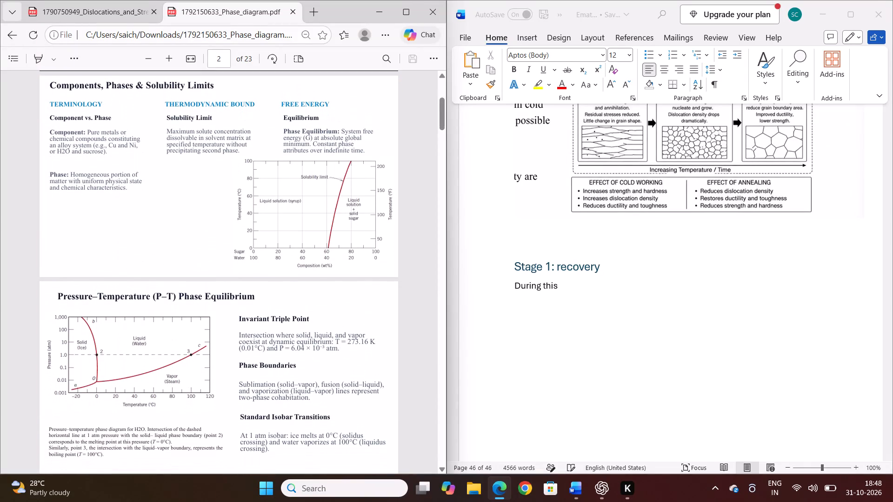
{"action": "scroll", "coordinate": [232, 257], "scroll_direction": "down", "scroll_amount": 4}
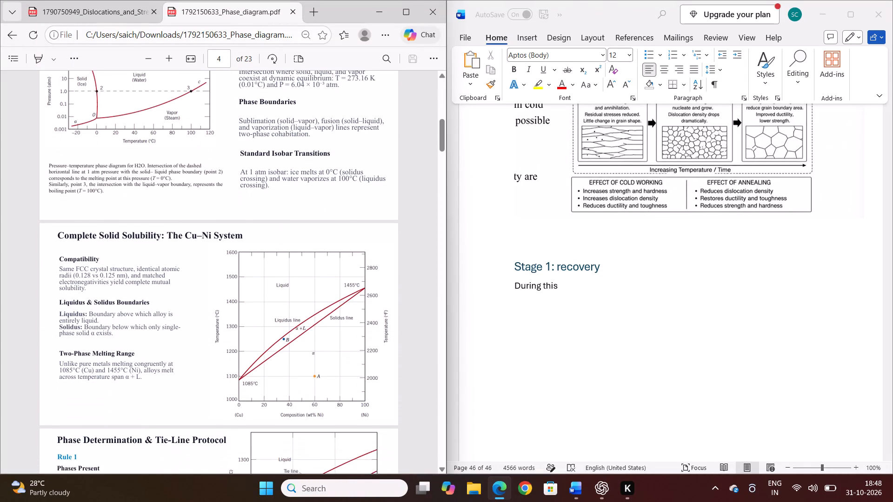
{"action": "scroll", "coordinate": [232, 257], "scroll_direction": "down", "scroll_amount": 3}
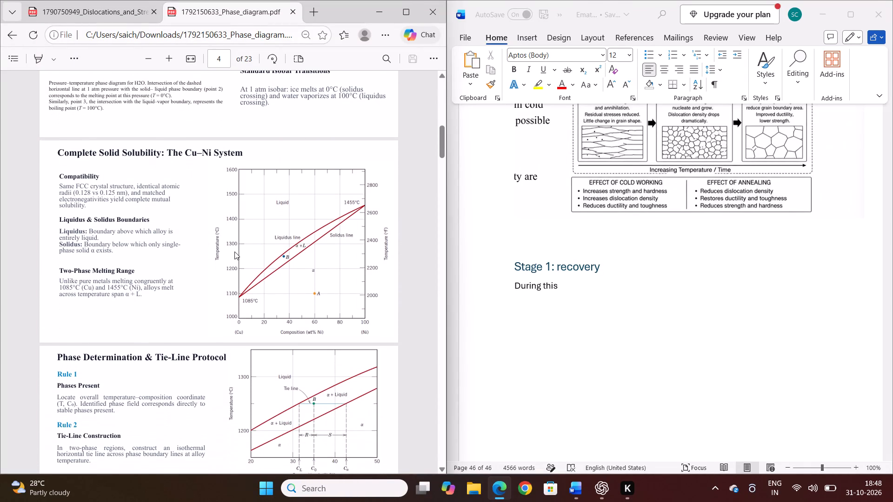
{"action": "scroll", "coordinate": [234, 251], "scroll_direction": "down", "scroll_amount": 3}
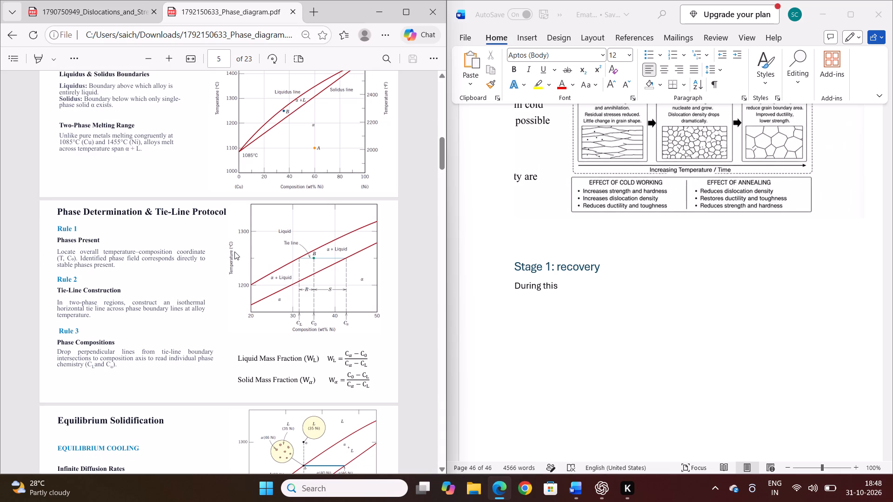
{"action": "scroll", "coordinate": [234, 251], "scroll_direction": "down", "scroll_amount": 8}
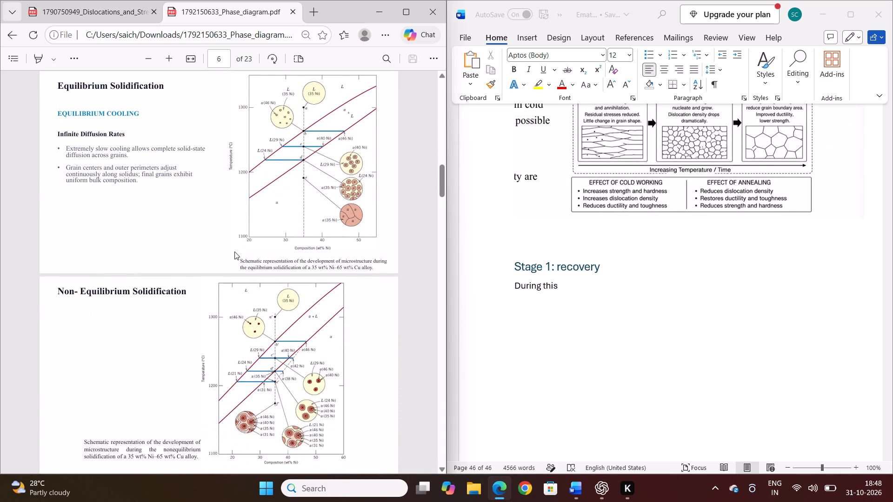
{"action": "scroll", "coordinate": [234, 251], "scroll_direction": "down", "scroll_amount": 4}
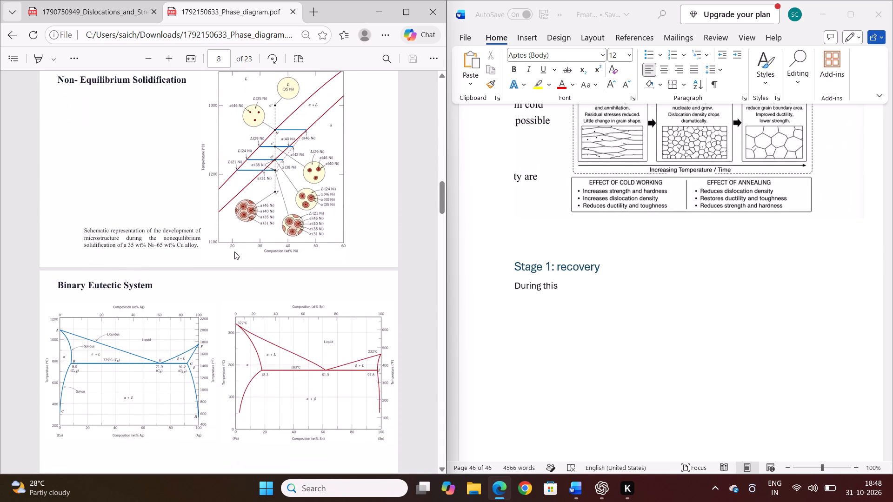
{"action": "scroll", "coordinate": [234, 251], "scroll_direction": "down", "scroll_amount": 5}
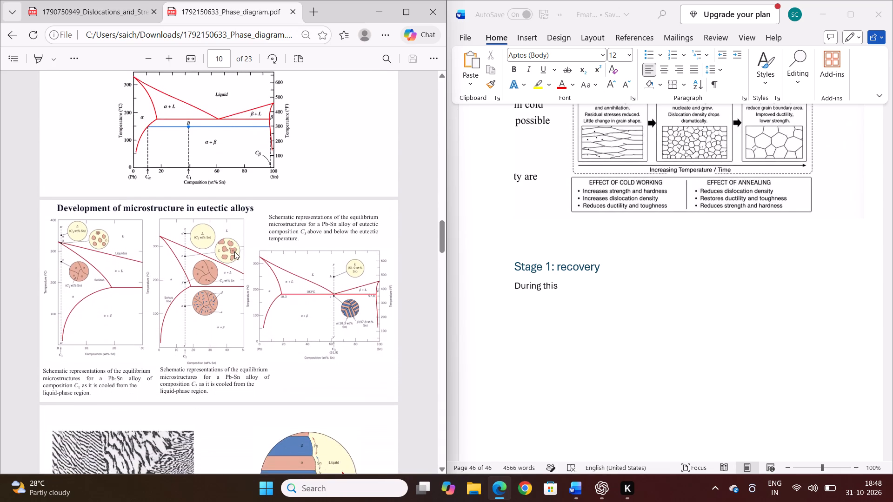
{"action": "scroll", "coordinate": [234, 251], "scroll_direction": "down", "scroll_amount": 2}
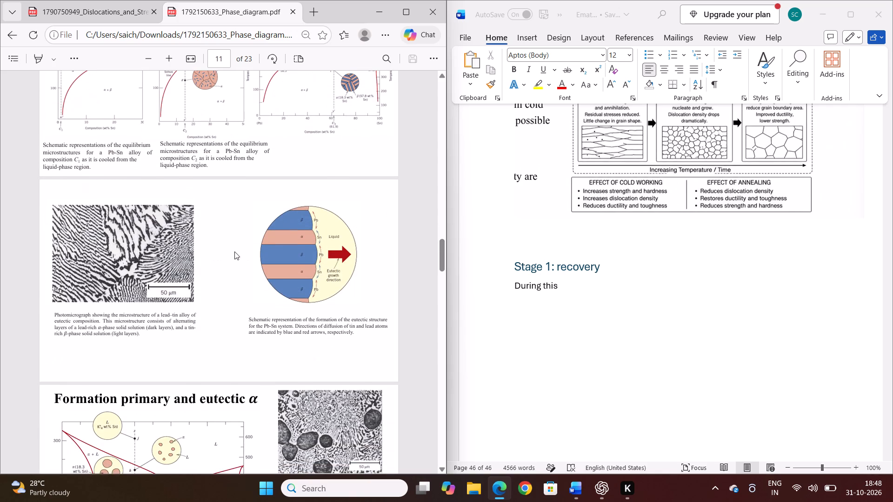
{"action": "scroll", "coordinate": [234, 251], "scroll_direction": "down", "scroll_amount": 16}
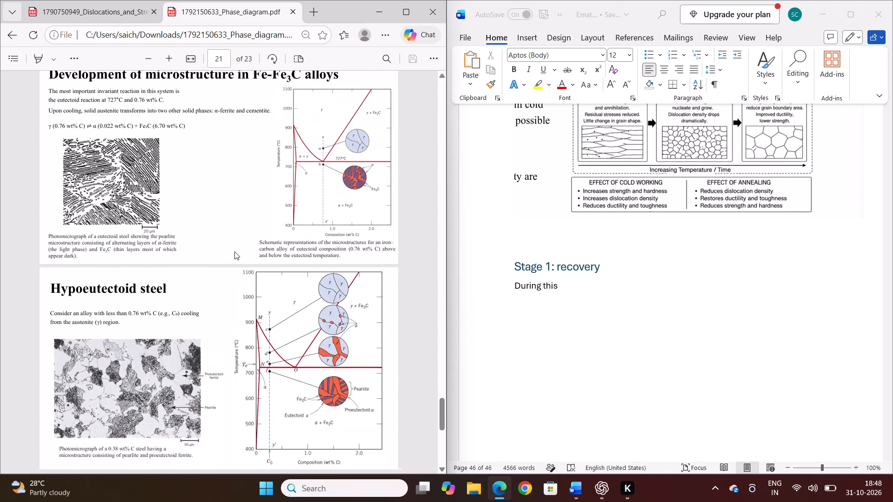
{"action": "scroll", "coordinate": [234, 251], "scroll_direction": "down", "scroll_amount": 6}
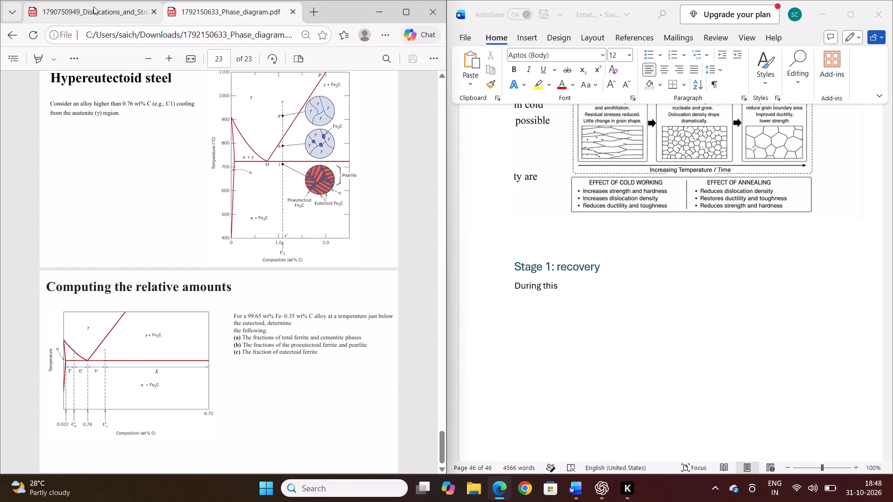
{"action": "left_click_drag", "start_coordinate": [93, 6], "coordinate": [270, 263]}
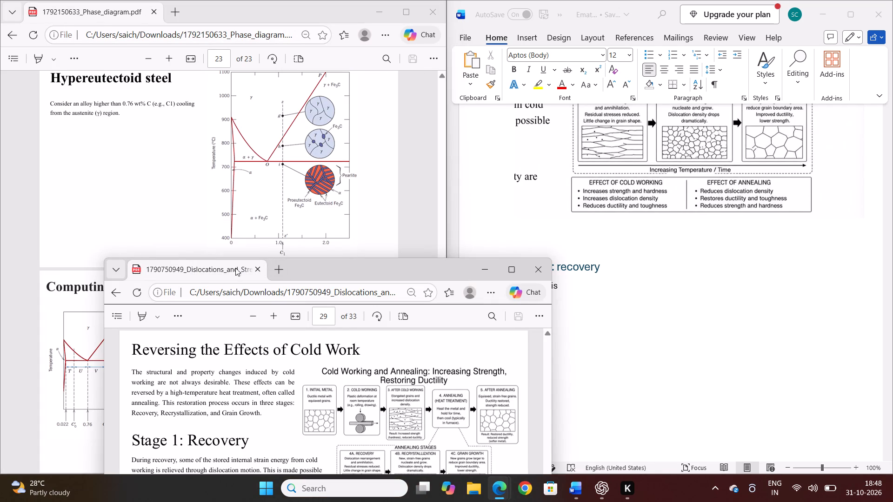
{"action": "left_click_drag", "start_coordinate": [225, 266], "coordinate": [152, 25]}
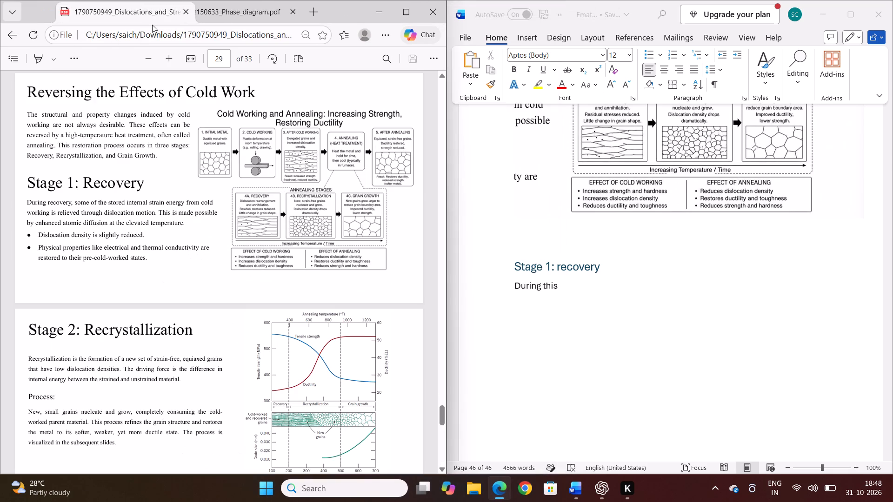
{"action": "left_click_drag", "start_coordinate": [152, 25], "coordinate": [149, 24]}
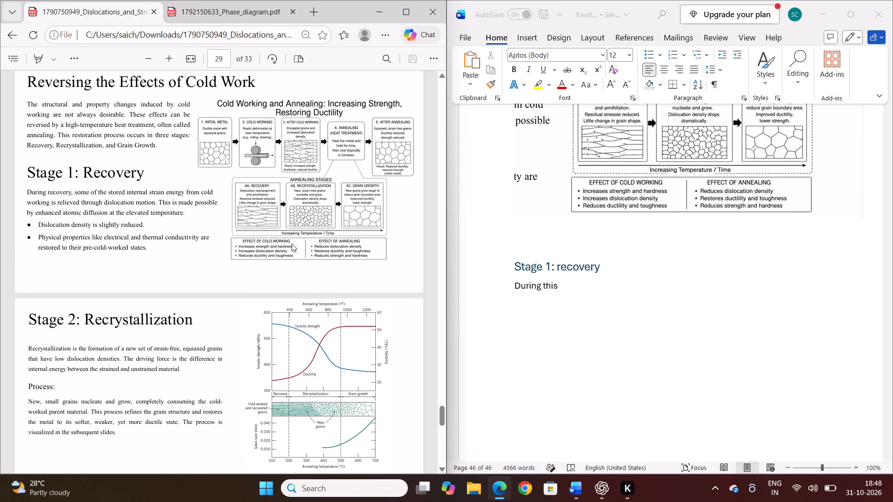
Continue the "During this" sentence in the Word notes with "some internal stored strain energy".
{"action": "left_click", "coordinate": [576, 285]}
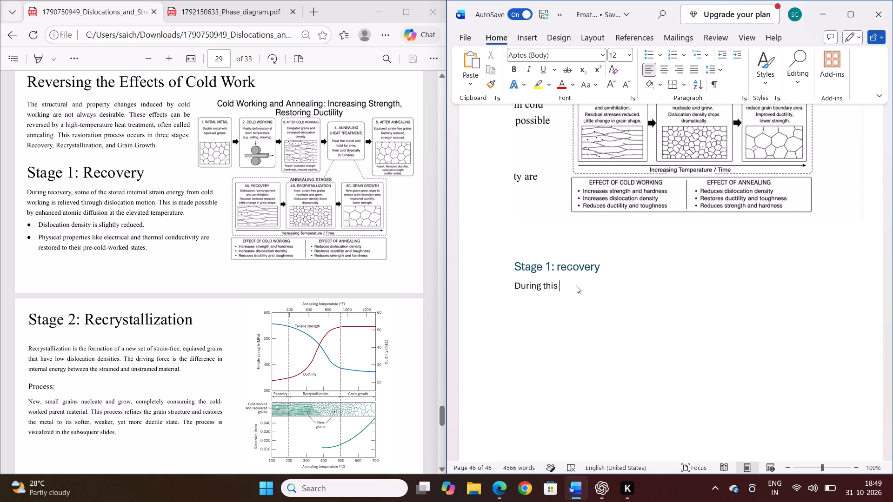
{"action": "key", "text": "space"}
{"action": "type", "text": "some in"}
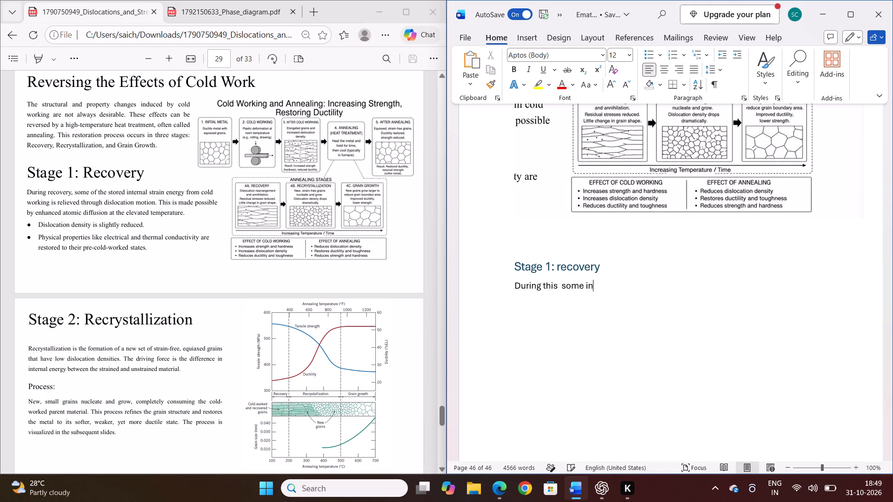
{"action": "type", "text": "ternal"}
{"action": "key", "text": "space"}
{"action": "type", "text": "storeds"}
{"action": "key", "text": "space"}
{"action": "key", "text": "BackSpace"}
{"action": "key", "text": "BackSpace"}
{"action": "key", "text": "BackSpace"}
{"action": "type", "text": "d"}
{"action": "key", "text": "space"}
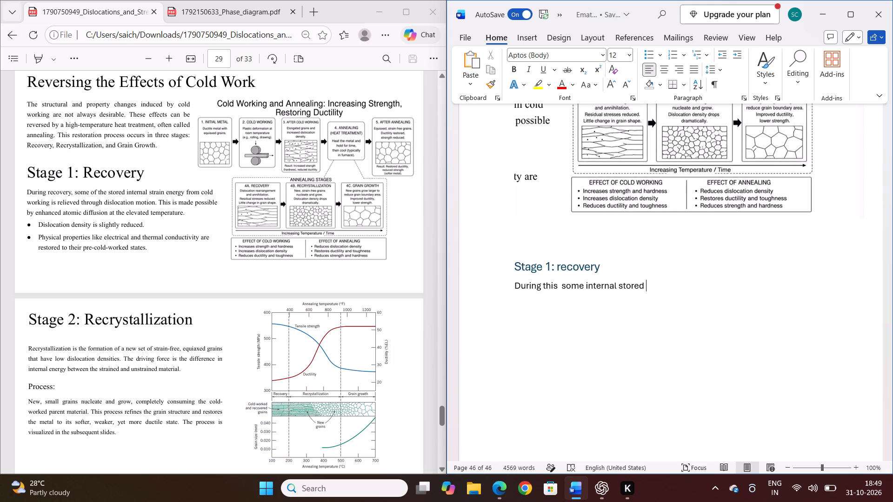
{"action": "type", "text": "strain en"}
{"action": "type", "text": "er"}
{"action": "key", "text": "h"}
{"action": "key", "text": "BackSpace"}
{"action": "type", "text": "g"}
{"action": "key", "text": "space"}
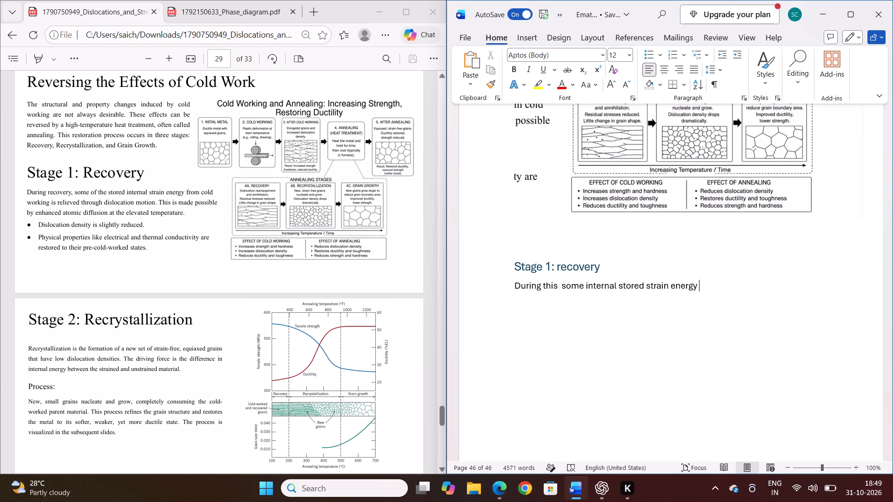
Continue the Stage 1 recovery sentence after "strain energy" with "from cold working is relieved".
{"action": "type", "text": "from cold"}
{"action": "key", "text": "space"}
{"action": "type", "text": "working"}
{"action": "key", "text": "space"}
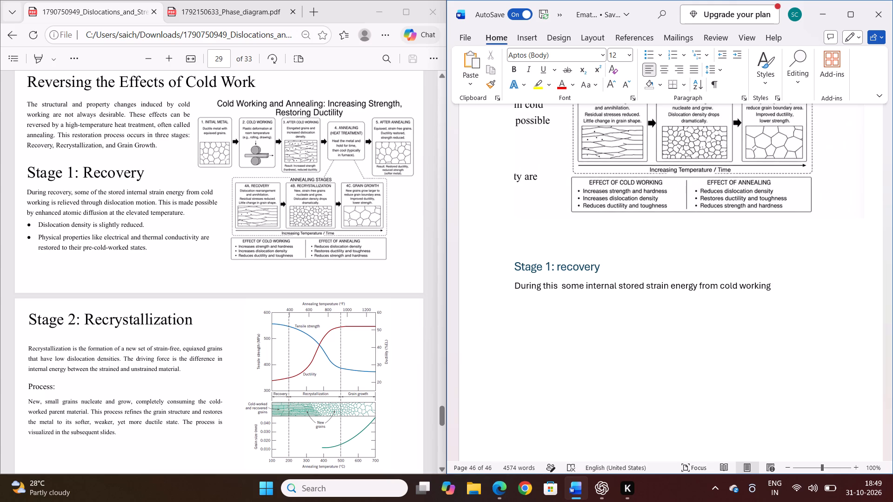
{"action": "type", "text": "is"}
{"action": "key", "text": "space"}
{"action": "type", "text": "re"}
{"action": "key", "text": "v"}
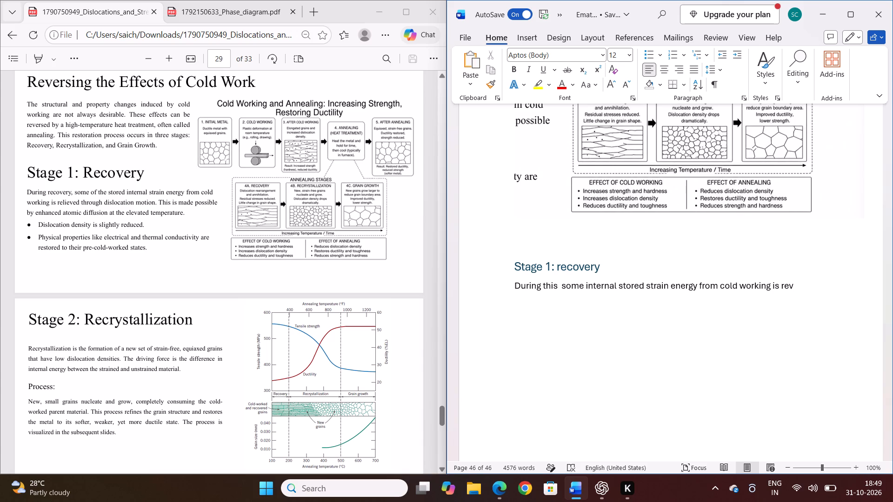
{"action": "key", "text": "BackSpace"}
{"action": "type", "text": "lieved"}
{"action": "key", "text": "space"}
Finish the first Stage 1 recovery sentence with "through dislocation motion.".
{"action": "type", "text": "thri"}
{"action": "key", "text": "BackSpace"}
{"action": "type", "text": "ough"}
{"action": "key", "text": "space"}
{"action": "type", "text": "di"}
{"action": "type", "text": "slocar"}
{"action": "key", "text": "BackSpace"}
{"action": "type", "text": "tion"}
{"action": "key", "text": "space"}
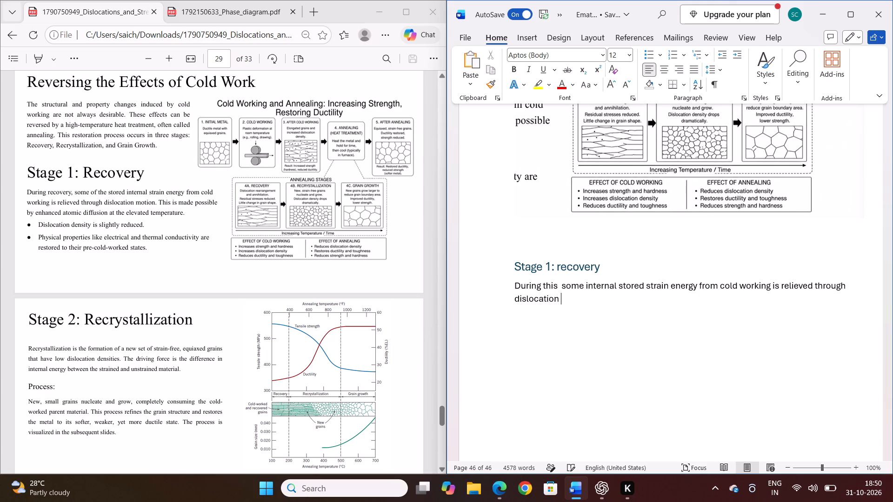
{"action": "type", "text": "motion"}
{"action": "key", "text": "period"}
Begin a second sentence in the Stage 1 paragraph with "this is due to".
{"action": "type", "text": "ti"}
{"action": "key", "text": "BackSpace"}
{"action": "type", "text": "his is"}
{"action": "key", "text": "space"}
{"action": "type", "text": "due t"}
{"action": "type", "text": "o"}
{"action": "key", "text": "space"}
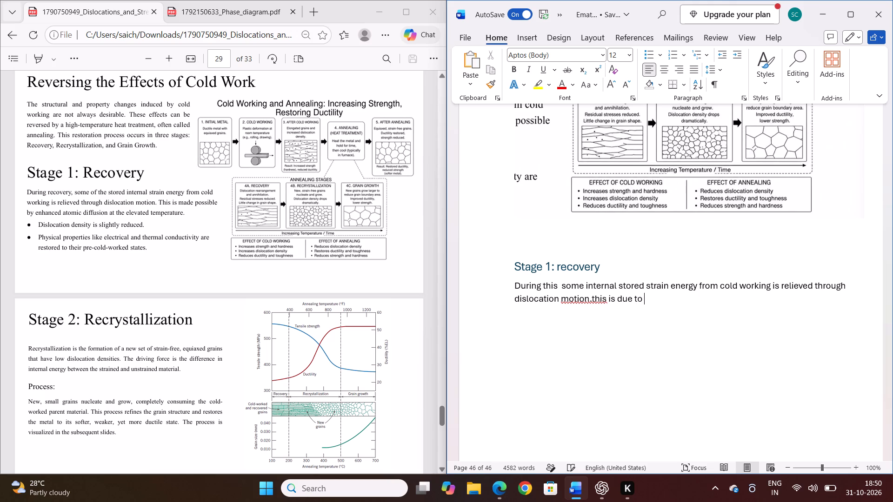
Fix the paragraph's spacing by adding a space after "motion." and removing the extra space after "During this".
{"action": "left_click", "coordinate": [592, 301]}
{"action": "key", "text": "space"}
{"action": "left_click", "coordinate": [651, 301]}
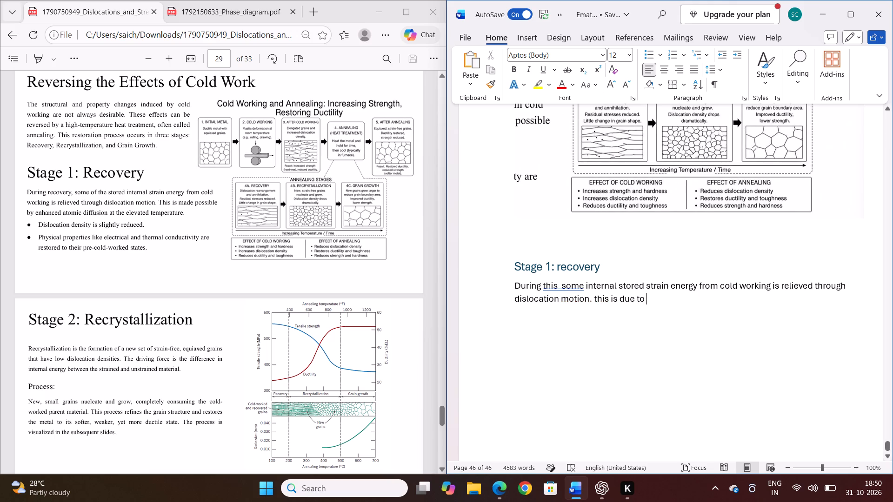
{"action": "left_click", "coordinate": [563, 286]}
{"action": "key", "text": "BackSpace"}
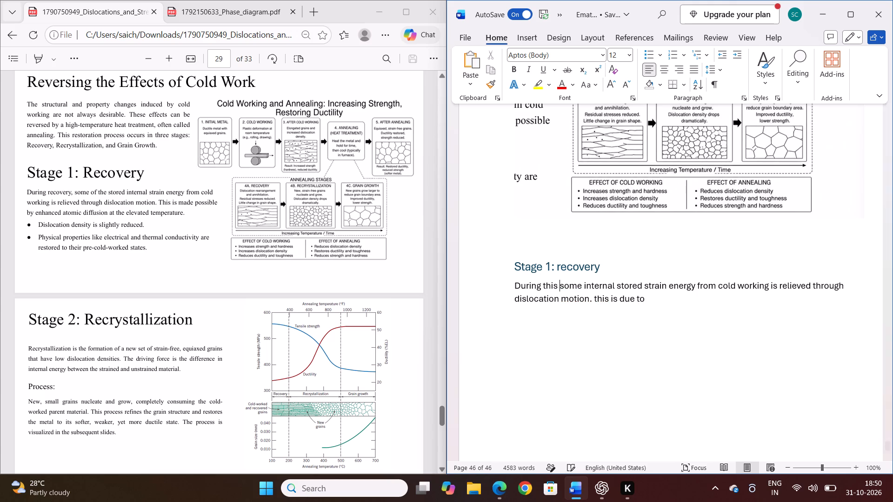
{"action": "left_click", "coordinate": [653, 304]}
Complete the second sentence with "elevated temparture." and end the paragraph.
{"action": "type", "text": "ele"}
{"action": "type", "text": "vated temoarture"}
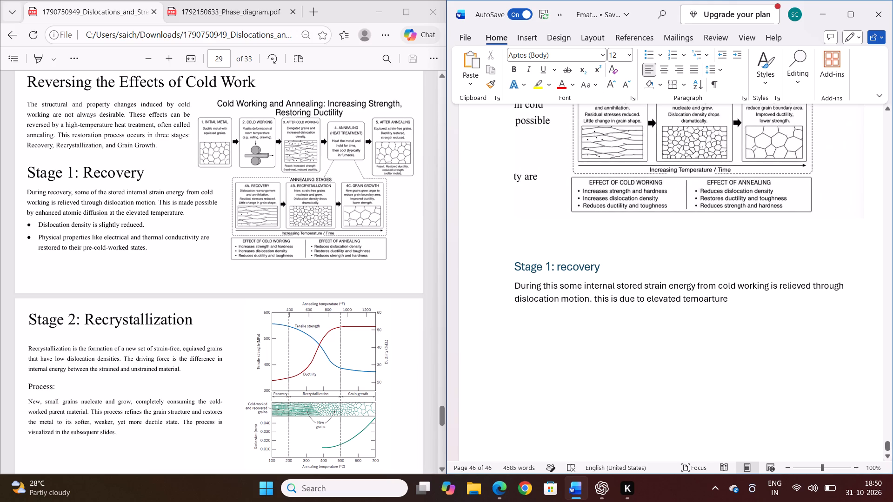
{"action": "left_click", "coordinate": [702, 303]}
{"action": "key", "text": "BackSpace"}
{"action": "key", "text": "p"}
{"action": "left_click", "coordinate": [730, 301]}
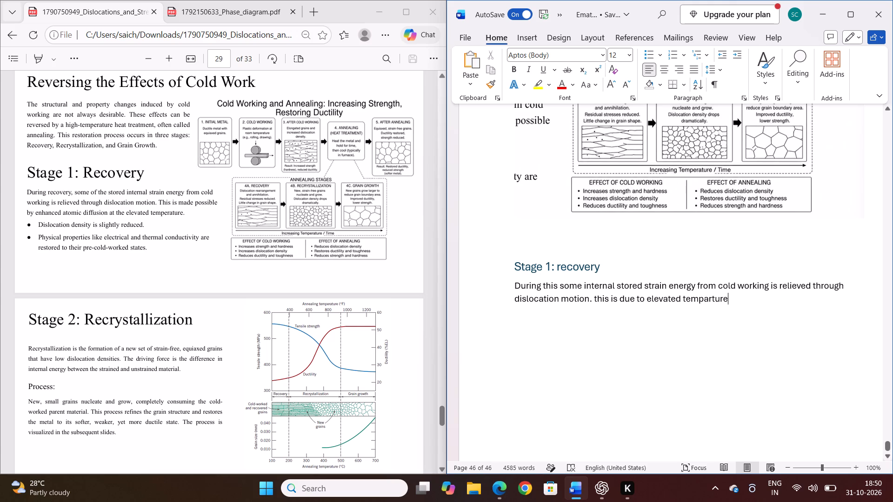
{"action": "key", "text": "period"}
{"action": "key", "text": "Return"}
Correct the misspelled last word of the Stage 1 paragraph to "temperature".
{"action": "left_click", "coordinate": [709, 300]}
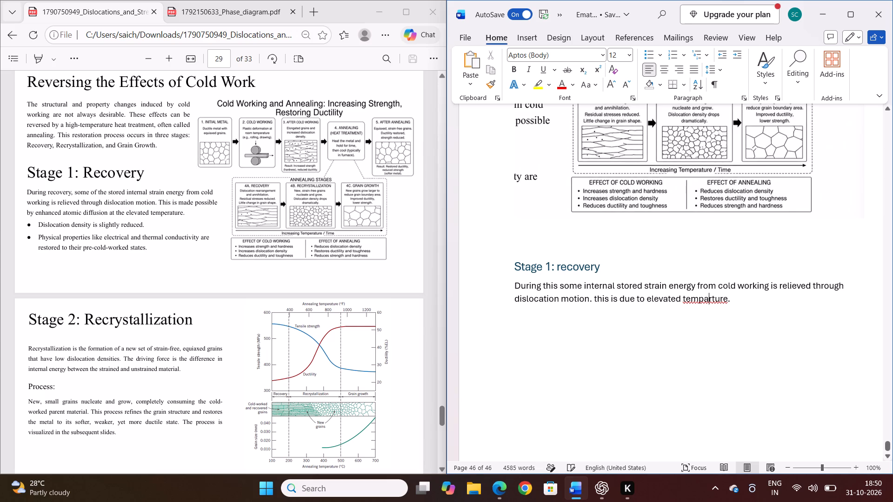
{"action": "key", "text": "BackSpace"}
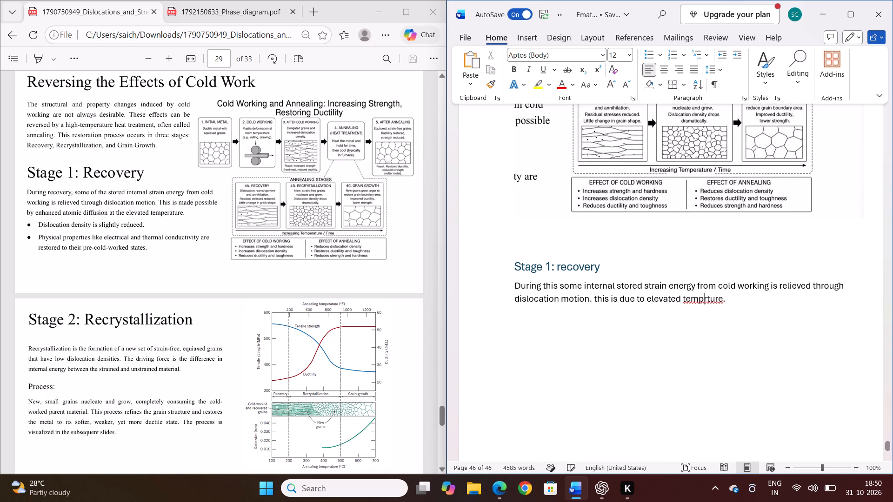
{"action": "key", "text": "e"}
{"action": "left_click", "coordinate": [712, 300]}
{"action": "key", "text": "a"}
Start a new paragraph below the Stage 1 explanation with "Dislocation density".
{"action": "left_click", "coordinate": [738, 298]}
{"action": "key", "text": "Return"}
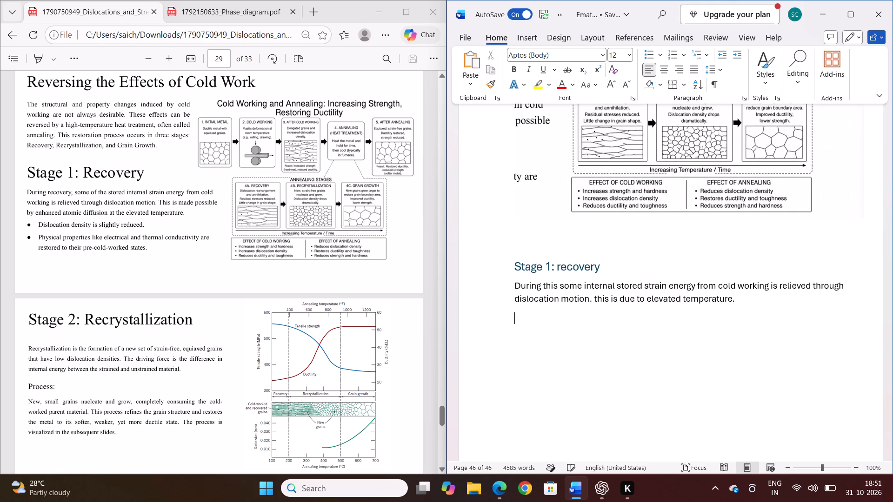
{"action": "type", "text": "dislocation density"}
{"action": "key", "text": "space"}
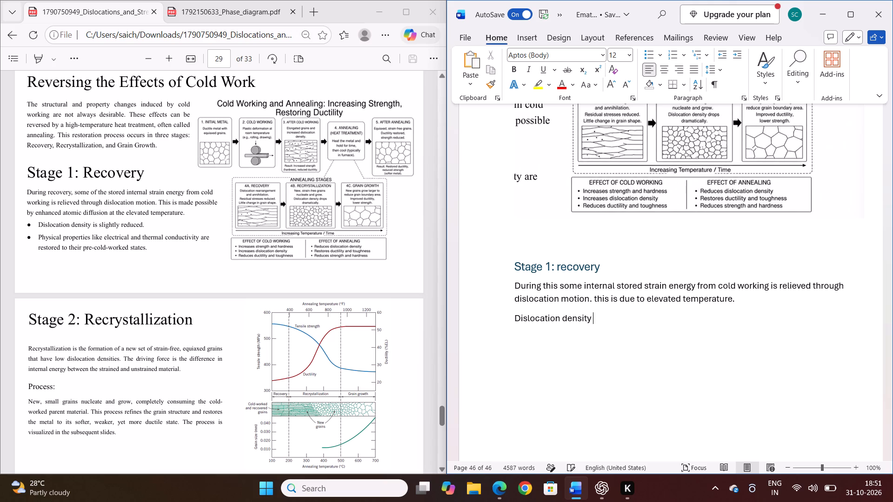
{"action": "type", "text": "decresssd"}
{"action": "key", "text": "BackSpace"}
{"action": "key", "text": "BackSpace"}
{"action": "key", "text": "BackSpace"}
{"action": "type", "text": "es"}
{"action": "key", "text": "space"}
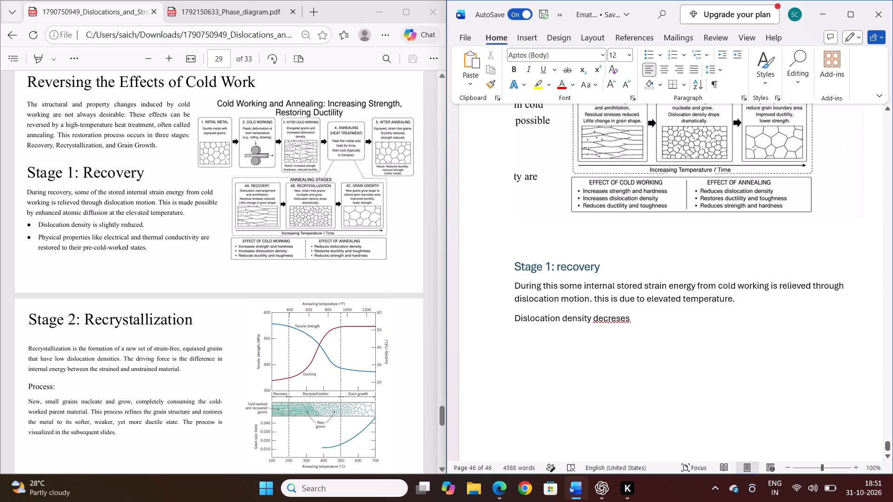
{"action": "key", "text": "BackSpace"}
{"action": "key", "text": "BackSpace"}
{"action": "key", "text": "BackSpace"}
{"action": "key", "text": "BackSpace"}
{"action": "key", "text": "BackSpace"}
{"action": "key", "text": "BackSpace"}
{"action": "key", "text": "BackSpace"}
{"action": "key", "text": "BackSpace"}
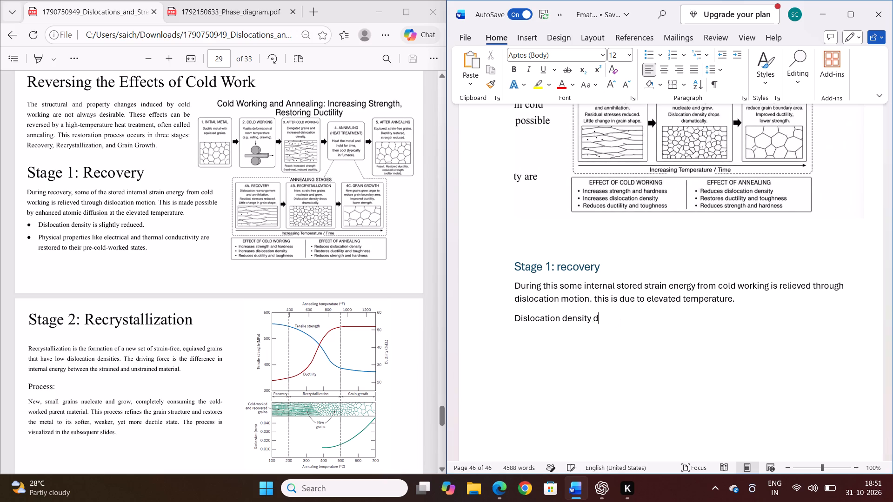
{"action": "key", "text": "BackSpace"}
Complete the dislocation density line with "is reduced." and start a new paragraph.
{"action": "type", "text": "is"}
{"action": "key", "text": "space"}
{"action": "type", "text": "redue"}
{"action": "key", "text": "BackSpace"}
{"action": "type", "text": "ced"}
{"action": "key", "text": "space"}
{"action": "key", "text": "BackSpace"}
{"action": "key", "text": "period"}
{"action": "key", "text": "Return"}
Begin the line below the dislocation density note with "Physical properties".
{"action": "key", "text": "p"}
{"action": "key", "text": "h"}
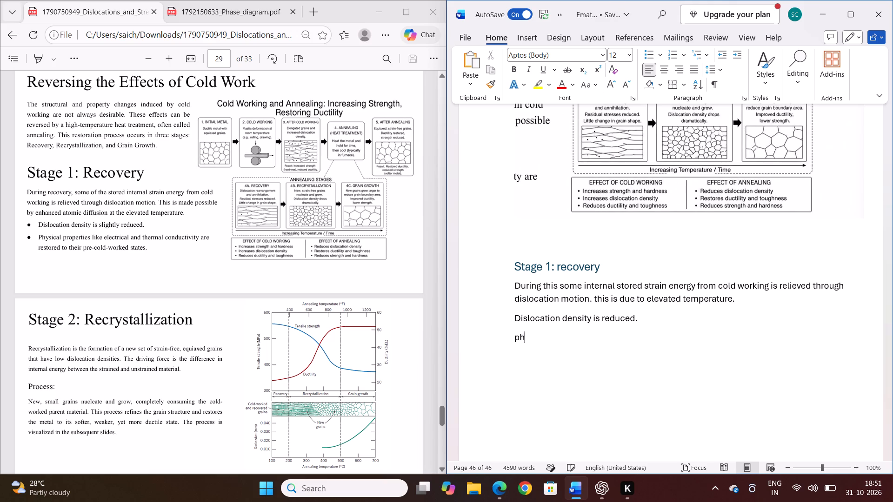
{"action": "type", "text": "ysical pri"}
{"action": "key", "text": "BackSpace"}
{"action": "type", "text": "operties"}
{"action": "key", "text": "space"}
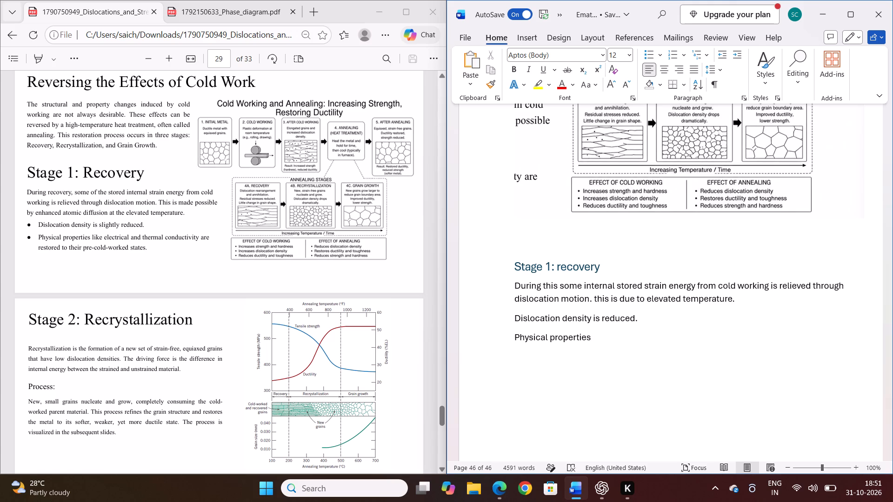
Continue the physical properties line with "like electrical and thermal conductivity".
{"action": "type", "text": "like el"}
{"action": "type", "text": "ectricl"}
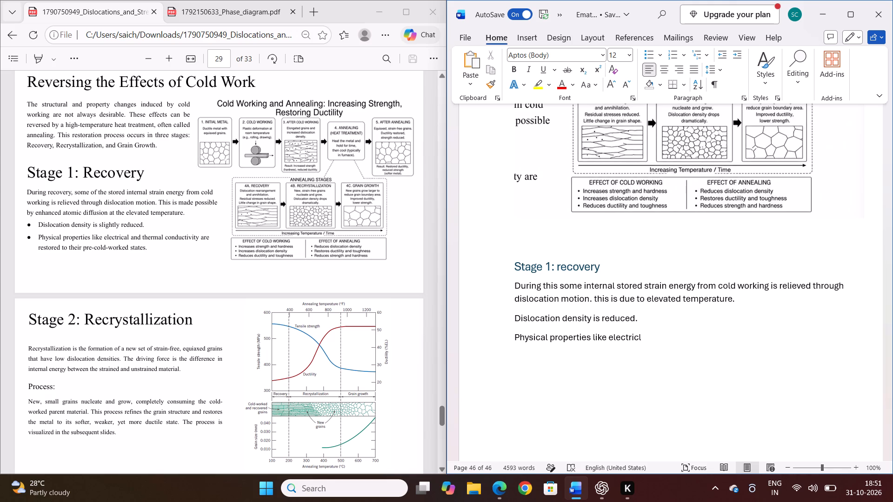
{"action": "key", "text": "BackSpace"}
{"action": "type", "text": "al"}
{"action": "key", "text": "space"}
{"action": "type", "text": "anf"}
{"action": "key", "text": "BackSpace"}
{"action": "type", "text": "d"}
{"action": "key", "text": "space"}
{"action": "type", "text": "thermal ci"}
{"action": "key", "text": "BackSpace"}
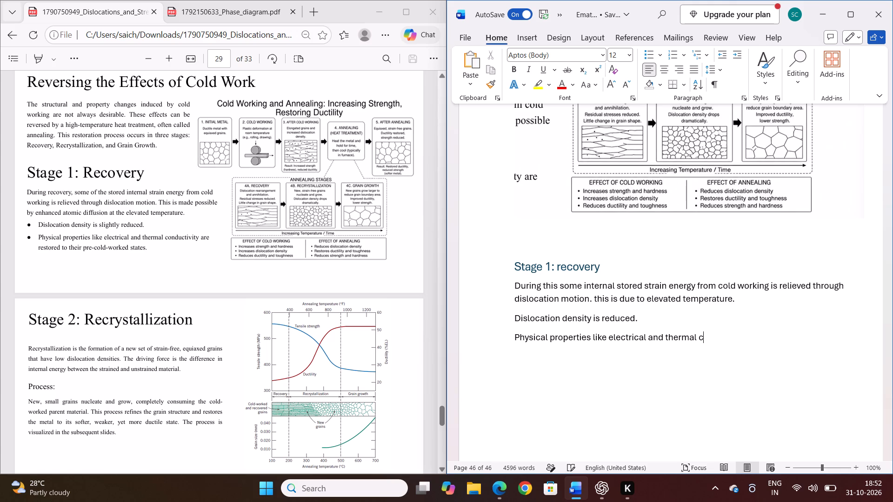
{"action": "type", "text": "ondu"}
{"action": "type", "text": "ctivity"}
{"action": "key", "text": "space"}
Continue the physical properties sentence with "are restores to their".
{"action": "type", "text": "are resstores"}
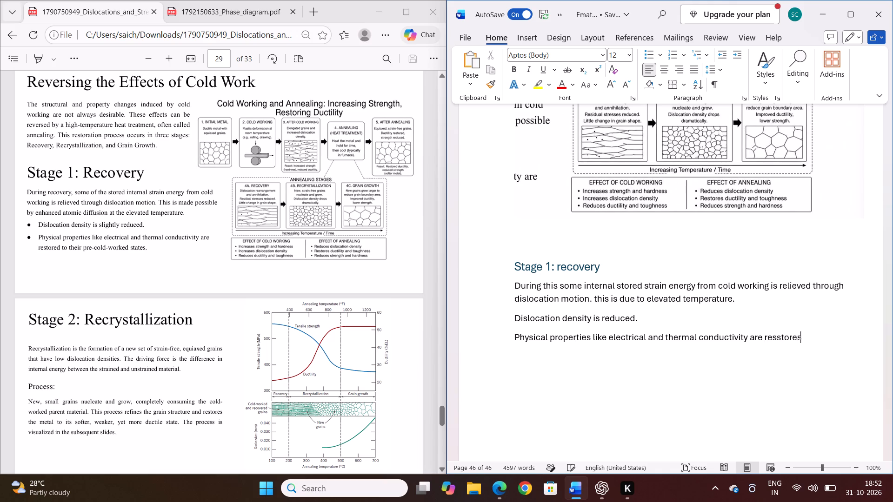
{"action": "key", "text": "space"}
{"action": "key", "text": "BackSpace"}
{"action": "key", "text": "space"}
{"action": "type", "text": "ti"}
{"action": "key", "text": "BackSpace"}
{"action": "type", "text": "o th"}
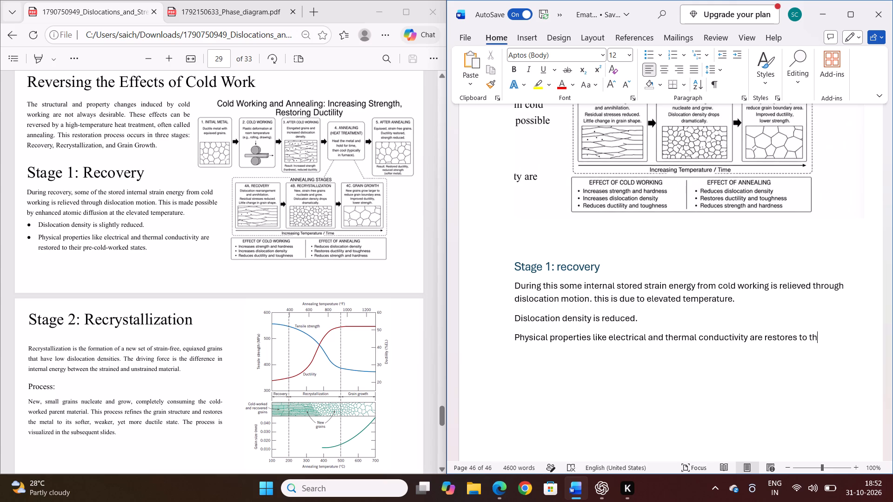
{"action": "type", "text": "eir col"}
{"action": "type", "text": "d"}
{"action": "key", "text": "space"}
{"action": "key", "text": "BackSpace"}
{"action": "key", "text": "BackSpace"}
{"action": "key", "text": "BackSpace"}
{"action": "key", "text": "BackSpace"}
{"action": "key", "text": "BackSpace"}
Complete the physical properties sentence with "pe cold worked states." and start a new paragraph.
{"action": "type", "text": "pe cold"}
{"action": "key", "text": "space"}
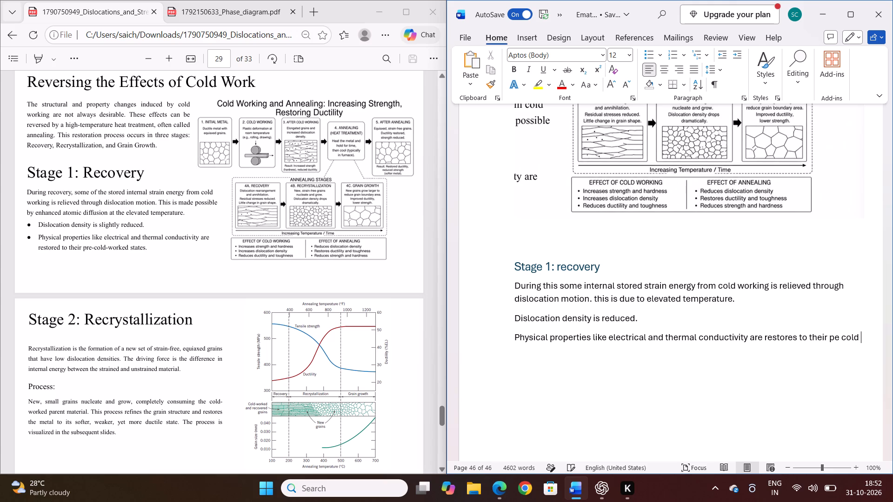
{"action": "type", "text": "worked states"}
{"action": "key", "text": "period"}
{"action": "key", "text": "Return"}
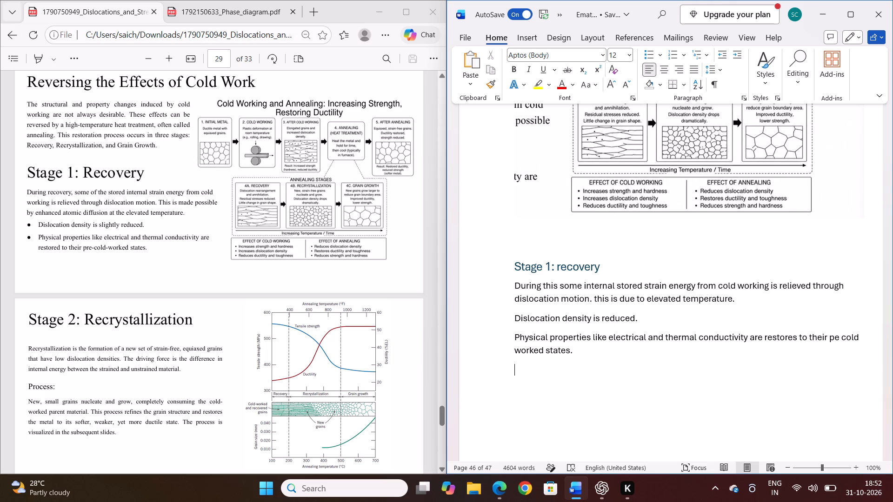
Begin the next section title below the Stage 1 notes with "Stage 2:".
{"action": "type", "text": "sta"}
{"action": "key", "text": "h"}
{"action": "key", "text": "BackSpace"}
{"action": "type", "text": "fg"}
{"action": "key", "text": "BackSpace"}
{"action": "key", "text": "BackSpace"}
{"action": "type", "text": "ge"}
{"action": "key", "text": "space"}
{"action": "key", "text": "2"}
{"action": "key", "text": "semicolon"}
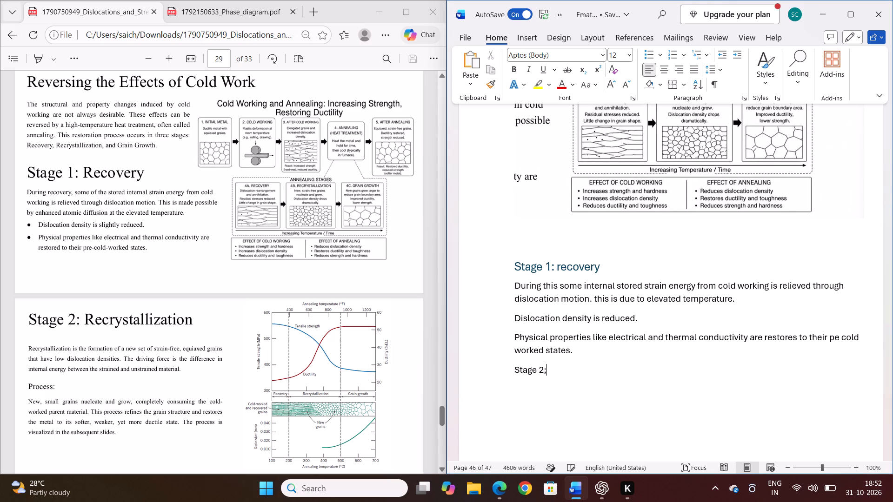
{"action": "key", "text": "BackSpace"}
{"action": "key", "text": "shift+colon"}
Complete the Stage 2 title with "recrystallization" directly after the colon.
{"action": "type", "text": "rec"}
{"action": "type", "text": "ryd"}
{"action": "key", "text": "BackSpace"}
{"action": "type", "text": "stal"}
{"action": "type", "text": "li"}
{"action": "type", "text": "zar"}
{"action": "key", "text": "BackSpace"}
{"action": "type", "text": "tion"}
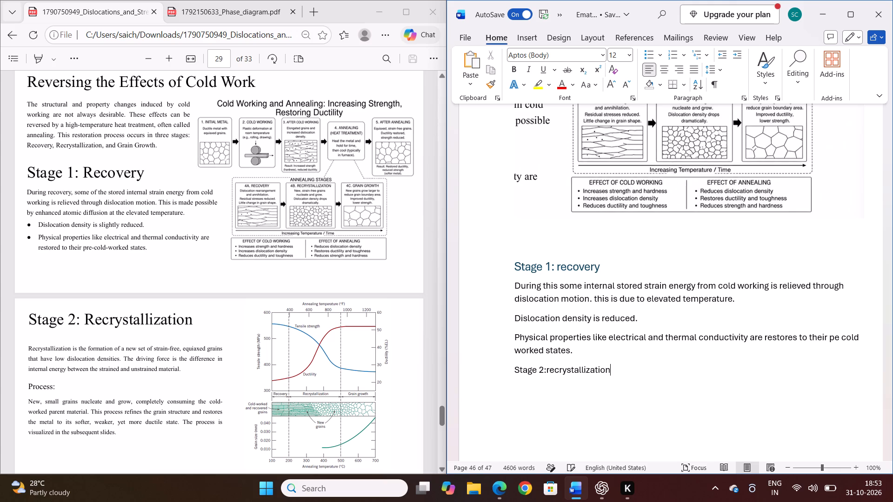
Apply the Heading 2 style to the Stage 2 recrystallization title.
{"action": "left_click", "coordinate": [777, 67]}
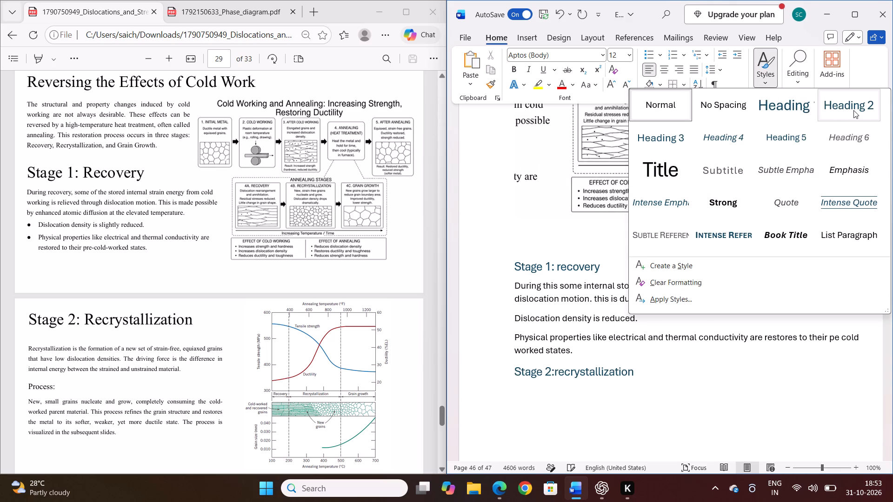
{"action": "left_click", "coordinate": [853, 110]}
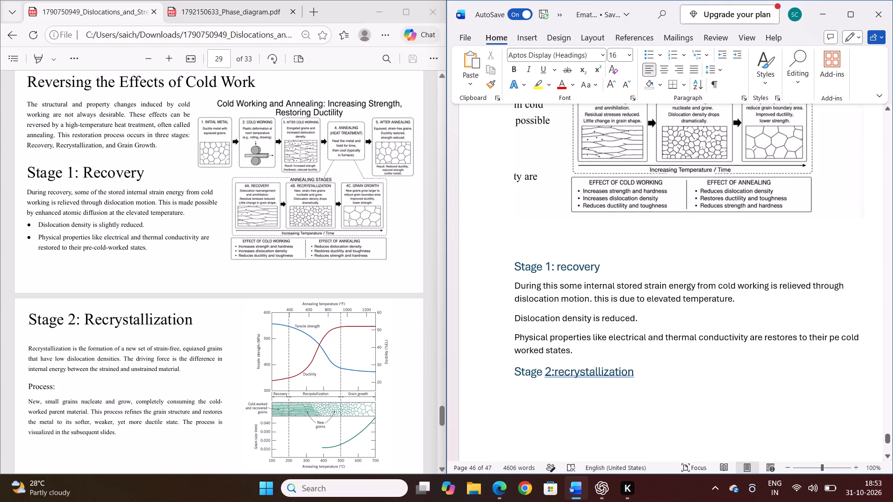
Insert the missing space after the colon in the Stage 2 heading and start a new body paragraph below it.
{"action": "left_click", "coordinate": [552, 370]}
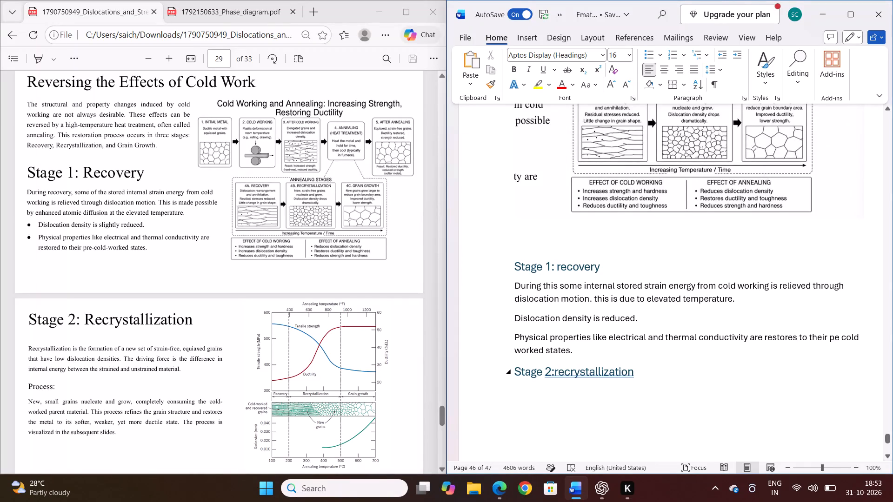
{"action": "left_click", "coordinate": [554, 373]}
{"action": "key", "text": "space"}
{"action": "left_click", "coordinate": [647, 371]}
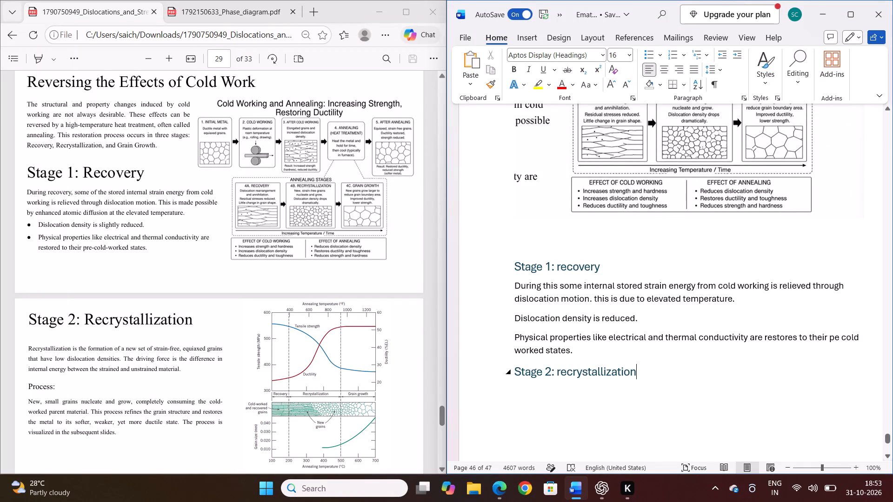
{"action": "key", "text": "Return"}
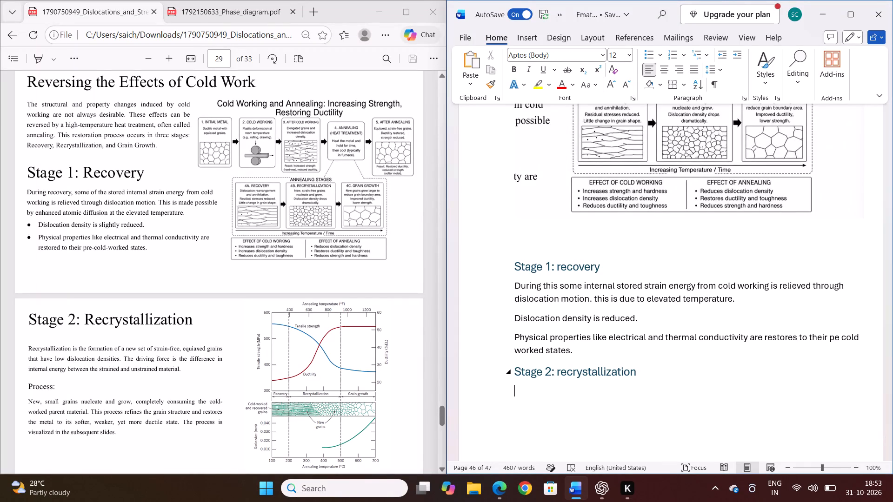
Begin the body paragraph under the Stage 2 heading with "In this formation", following the PDF's recrystallization slide.
{"action": "scroll", "coordinate": [285, 351], "scroll_direction": "down", "scroll_amount": 2}
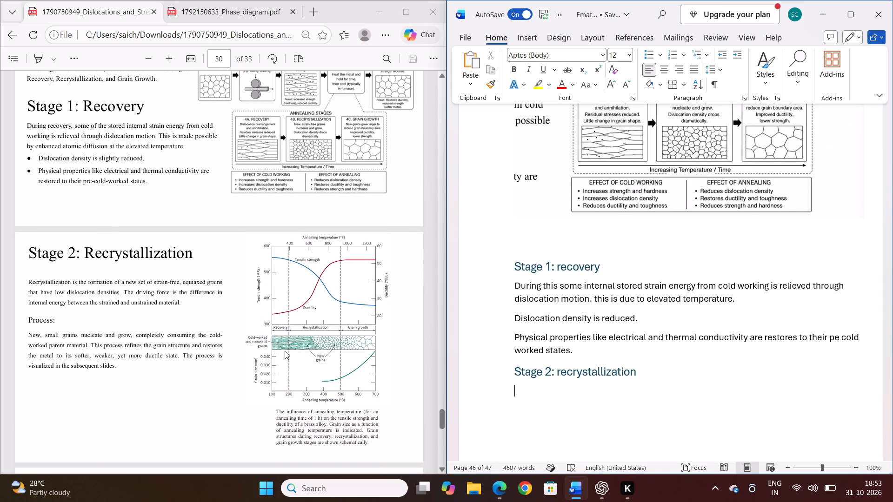
{"action": "scroll", "coordinate": [285, 351], "scroll_direction": "down", "scroll_amount": 4}
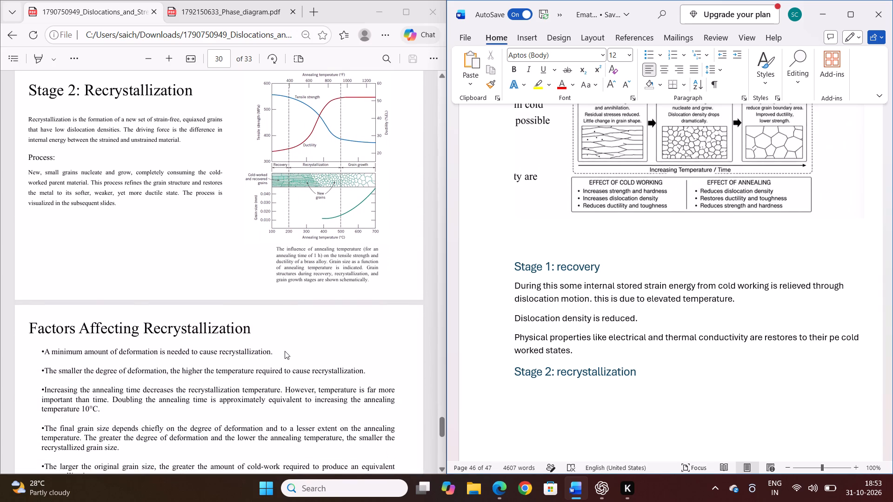
{"action": "scroll", "coordinate": [285, 351], "scroll_direction": "down", "scroll_amount": 1}
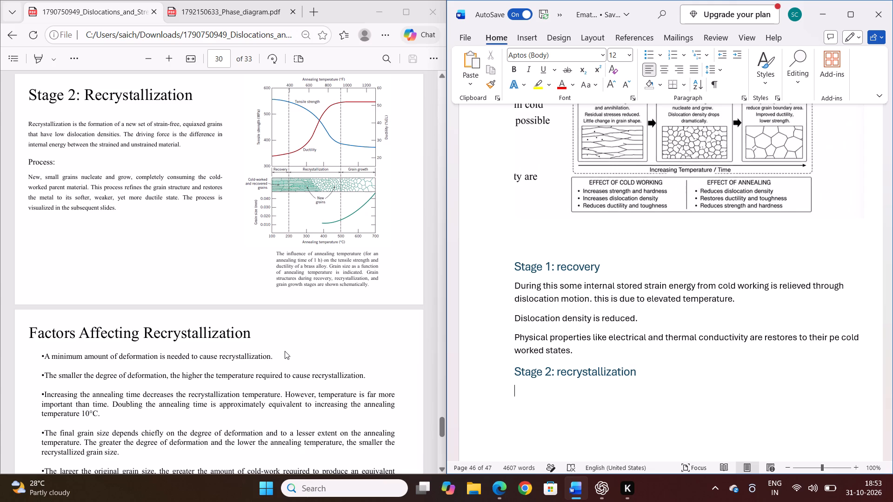
{"action": "type", "text": "inthis"}
{"action": "key", "text": "space"}
{"action": "key", "text": "BackSpace"}
{"action": "key", "text": "BackSpace"}
{"action": "key", "text": "BackSpace"}
{"action": "key", "text": "BackSpace"}
{"action": "key", "text": "BackSpace"}
{"action": "key", "text": "space"}
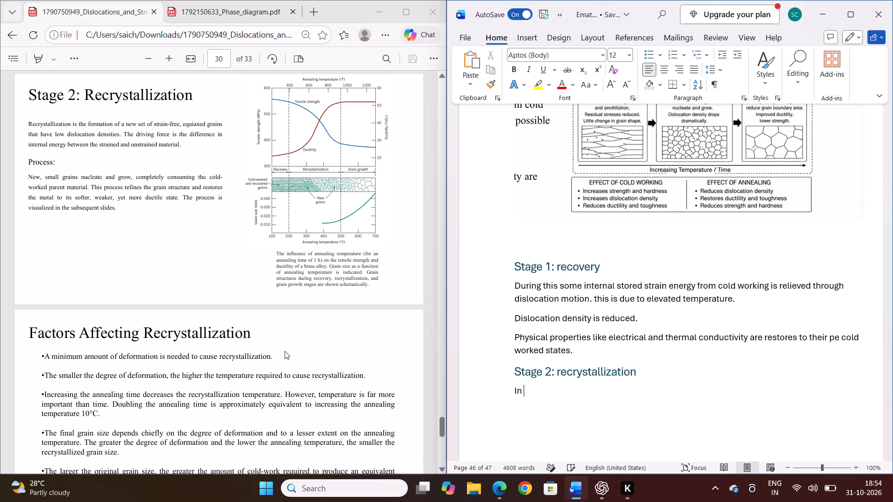
{"action": "type", "text": "this formatiokn"}
{"action": "key", "text": "space"}
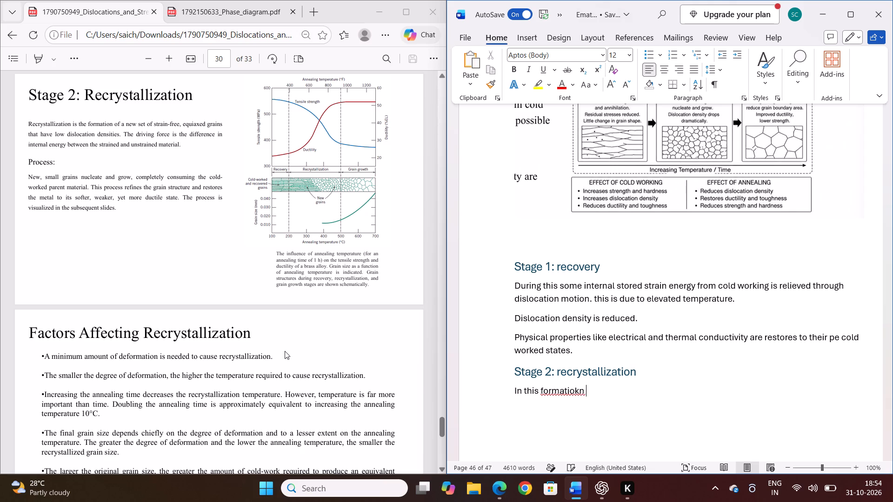
{"action": "key", "text": "BackSpace"}
{"action": "key", "text": "BackSpace"}
{"action": "key", "text": "BackSpace"}
{"action": "type", "text": "n"}
{"action": "key", "text": "space"}
Continue the Stage 2 sentence with "of new set of strain free", spelled correctly.
{"action": "type", "text": "of new seet"}
{"action": "key", "text": "space"}
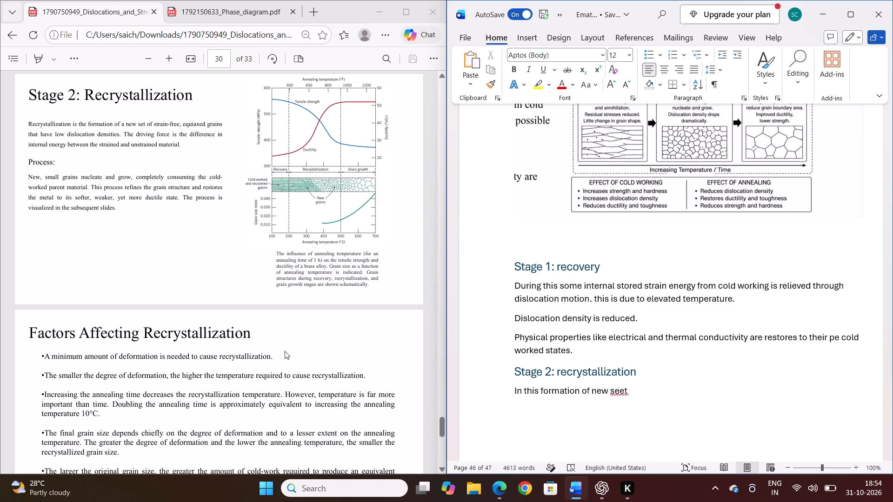
{"action": "type", "text": "of strain free"}
{"action": "key", "text": "space"}
{"action": "left_click", "coordinate": [621, 395]}
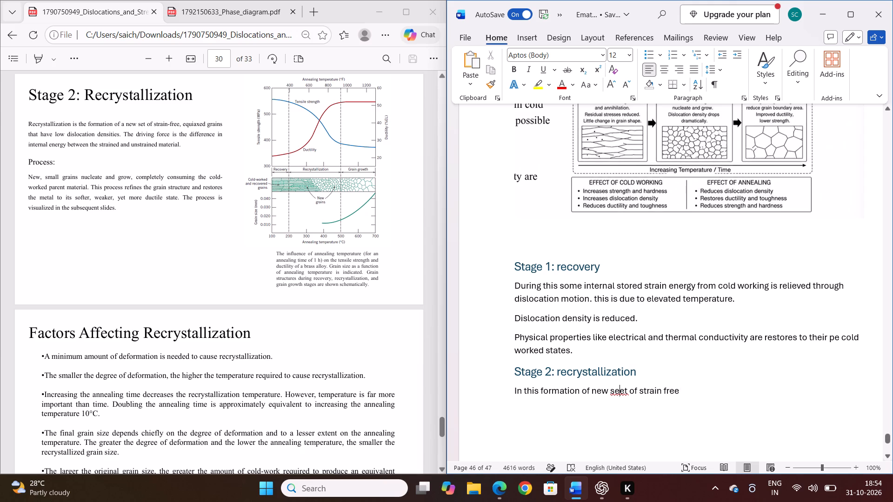
{"action": "key", "text": "BackSpace"}
{"action": "left_click", "coordinate": [690, 396]}
Add a comma and the correctly spelled word "equiaxed" after "strain free" in the Stage 2 sentence.
{"action": "key", "text": "comma"}
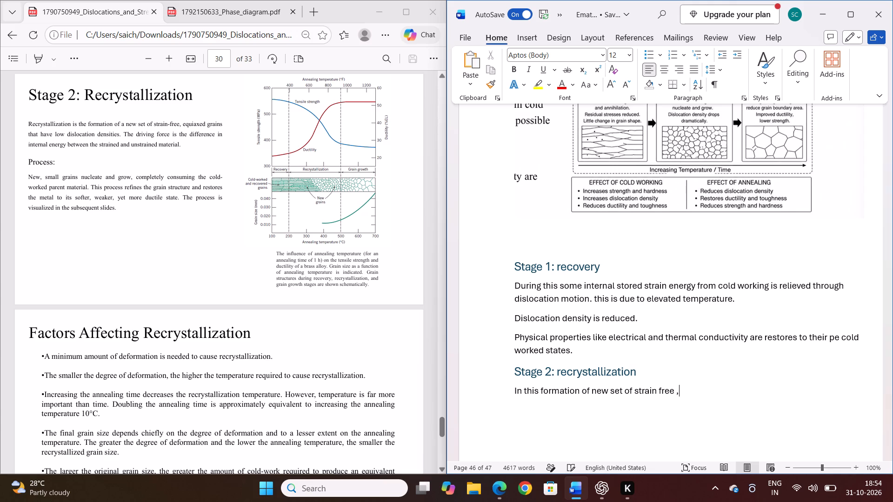
{"action": "type", "text": "eqiaxw"}
{"action": "key", "text": "BackSpace"}
{"action": "type", "text": "es"}
{"action": "key", "text": "space"}
{"action": "key", "text": "BackSpace"}
{"action": "type", "text": "d"}
{"action": "key", "text": "space"}
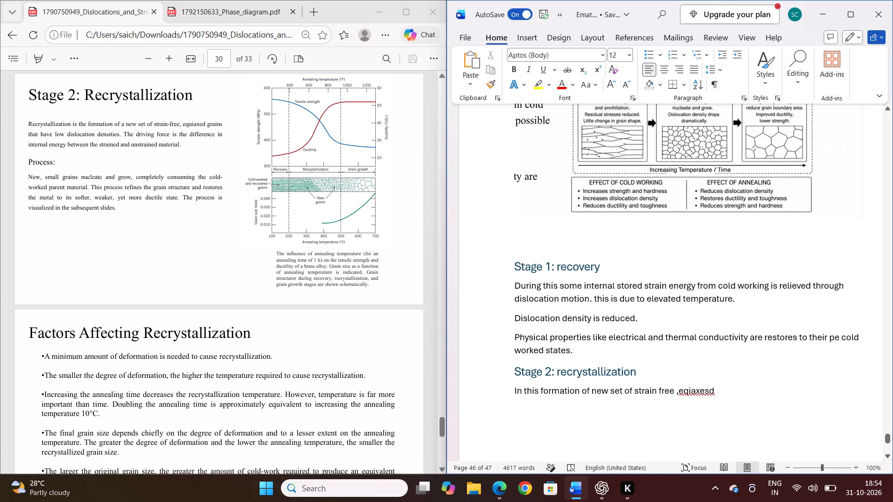
{"action": "left_click", "coordinate": [707, 390]}
{"action": "key", "text": "BackSpace"}
{"action": "left_click", "coordinate": [740, 392]}
{"action": "left_click", "coordinate": [686, 392]}
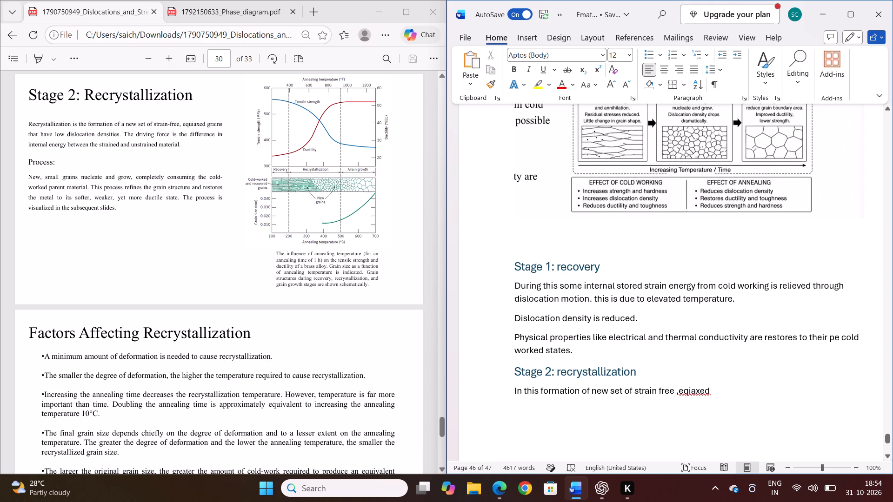
{"action": "left_click", "coordinate": [687, 392]}
{"action": "key", "text": "u"}
{"action": "left_click", "coordinate": [724, 391]}
{"action": "key", "text": "space"}
{"action": "key", "text": "BackSpace"}
Finish the first Stage 2 sentence with "that have low dislocation densities.".
{"action": "type", "text": "that hav elow dislocation"}
{"action": "key", "text": "space"}
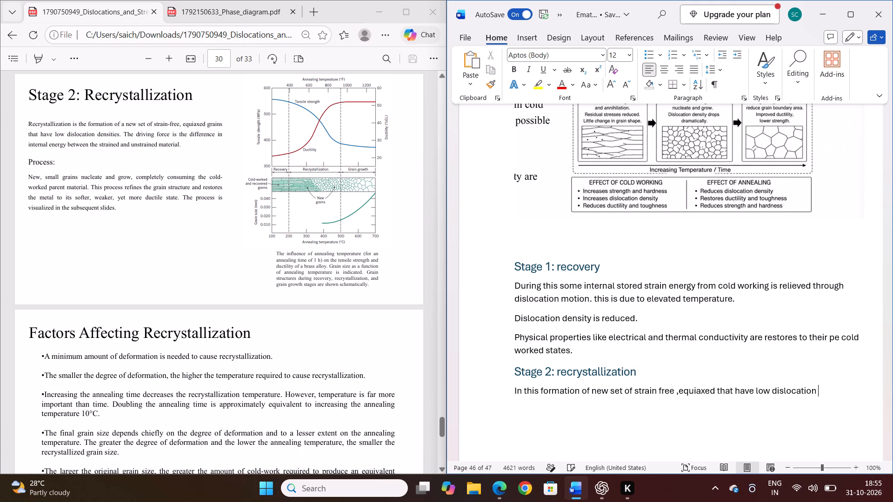
{"action": "type", "text": "densites"}
{"action": "key", "text": "space"}
{"action": "left_click", "coordinate": [844, 393]}
{"action": "key", "text": "i"}
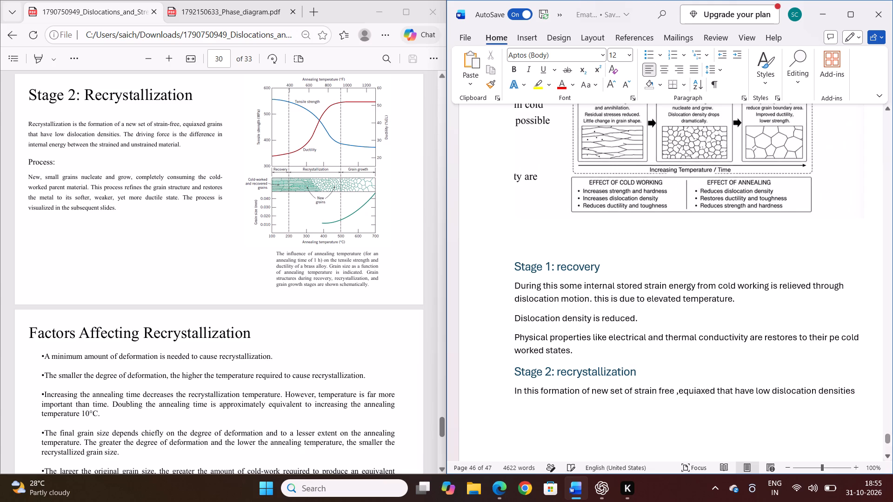
{"action": "left_click", "coordinate": [857, 393]}
{"action": "key", "text": "BackSpace"}
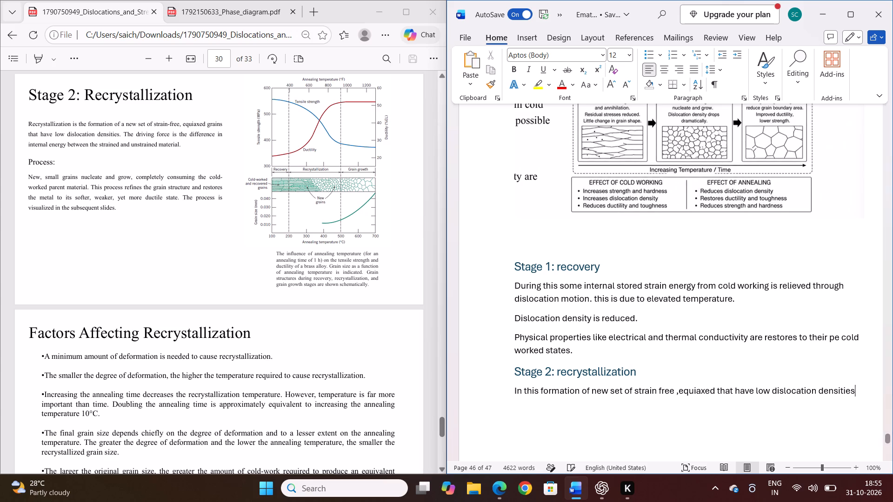
{"action": "key", "text": "period"}
Start the second Stage 2 sentence with "the driving force is", separated by a space from the preceding full stop.
{"action": "type", "text": "the driving"}
{"action": "key", "text": "space"}
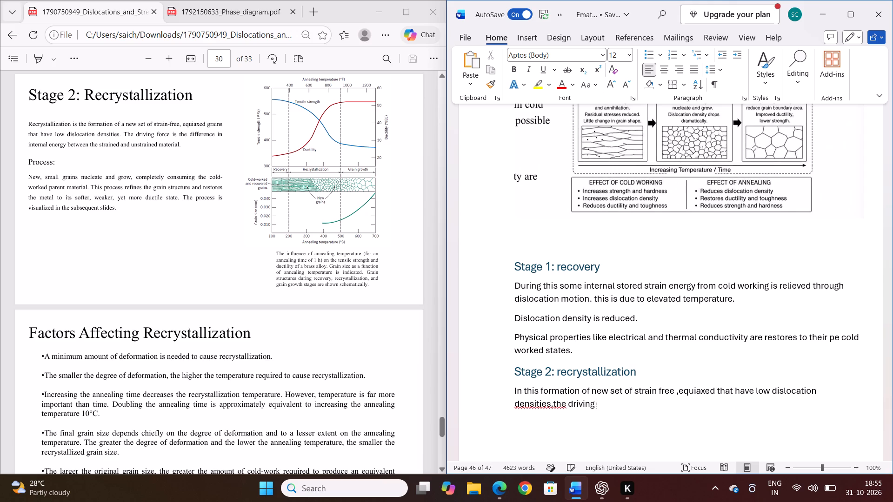
{"action": "type", "text": "force is"}
{"action": "key", "text": "space"}
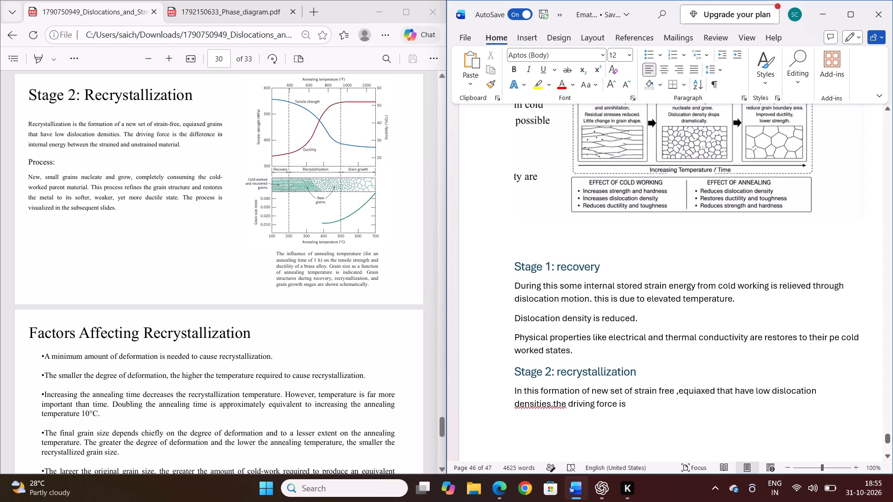
{"action": "left_click", "coordinate": [555, 407]}
{"action": "left_click", "coordinate": [553, 405]}
{"action": "key", "text": "space"}
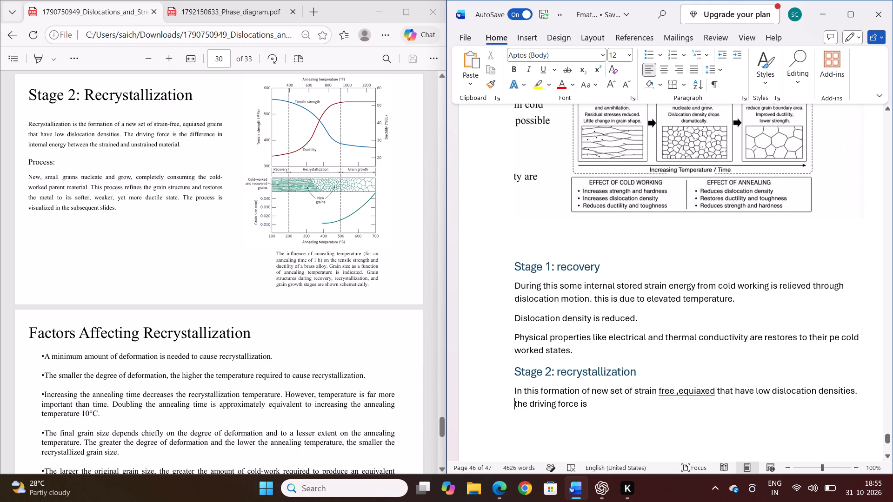
{"action": "left_click", "coordinate": [597, 405]}
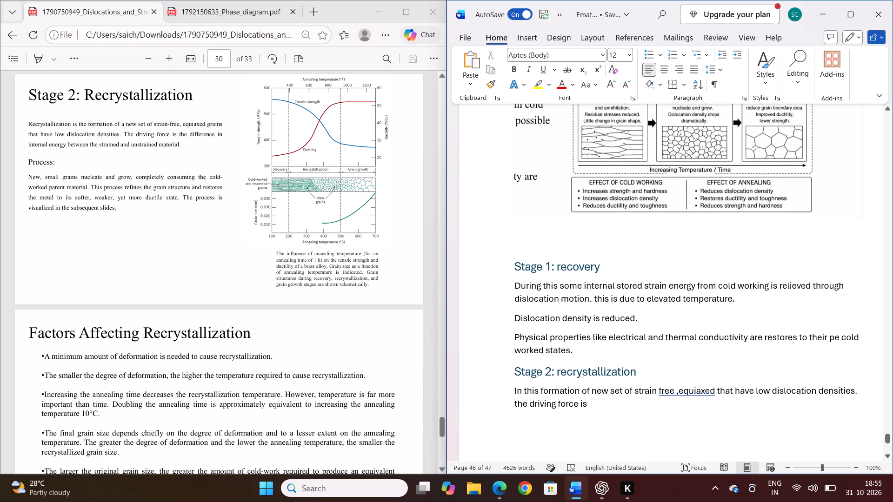
Fix the comma spacing in the first Stage 2 sentence so it reads "strain free, equiaxed".
{"action": "left_click", "coordinate": [677, 393]}
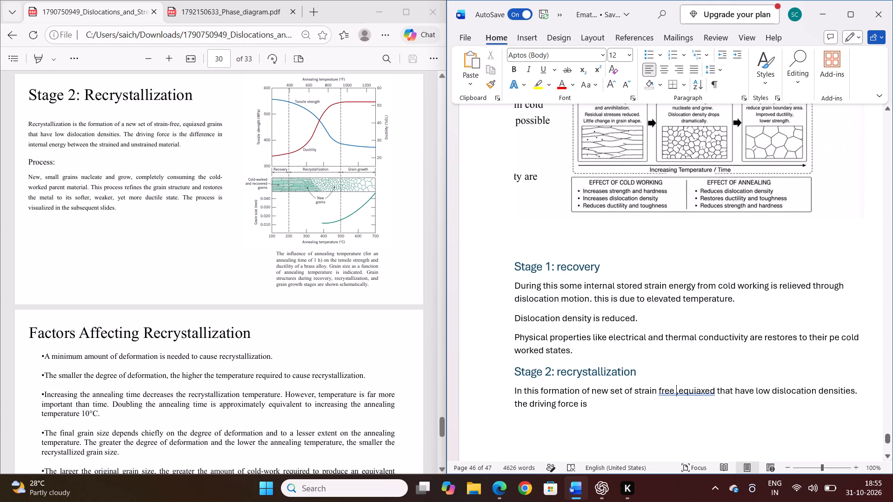
{"action": "left_click", "coordinate": [680, 393]}
{"action": "key", "text": "space"}
{"action": "left_click", "coordinate": [677, 393]}
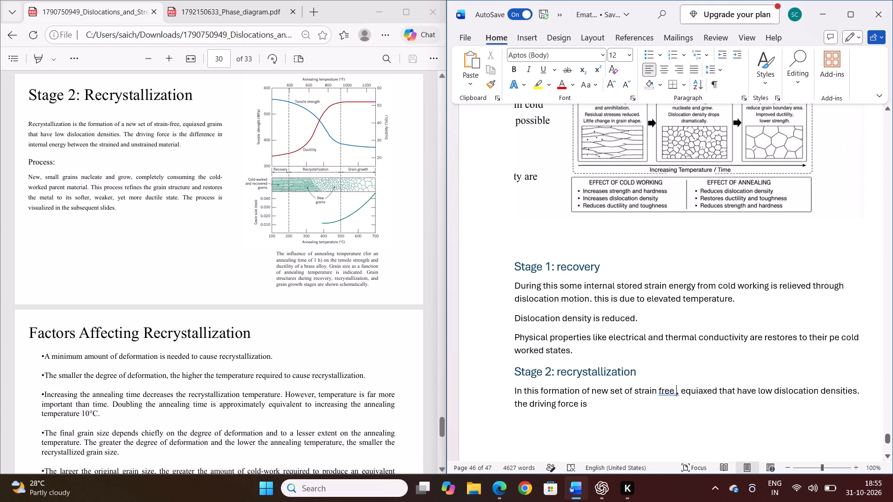
{"action": "key", "text": "BackSpace"}
Continue the second Stage 2 sentence after "the driving force is" with "difference in", correctly spelled and spaced.
{"action": "left_click", "coordinate": [600, 406]}
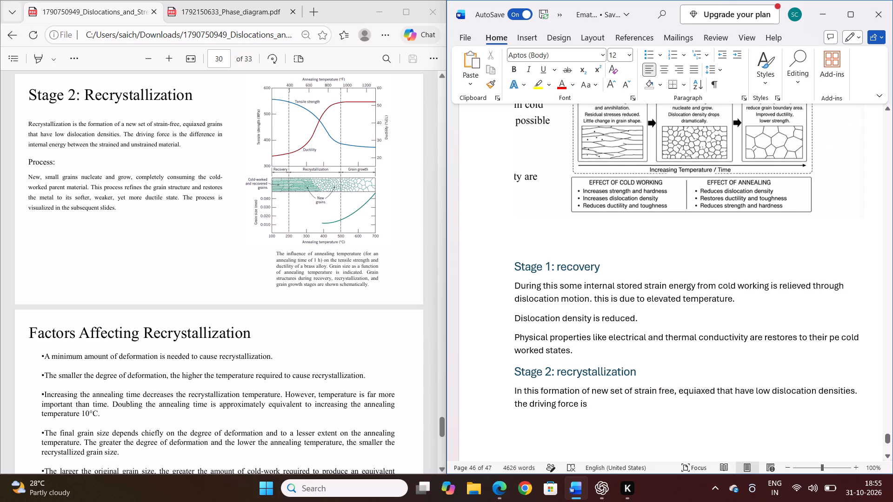
{"action": "type", "text": "differncewe in"}
{"action": "key", "text": "space"}
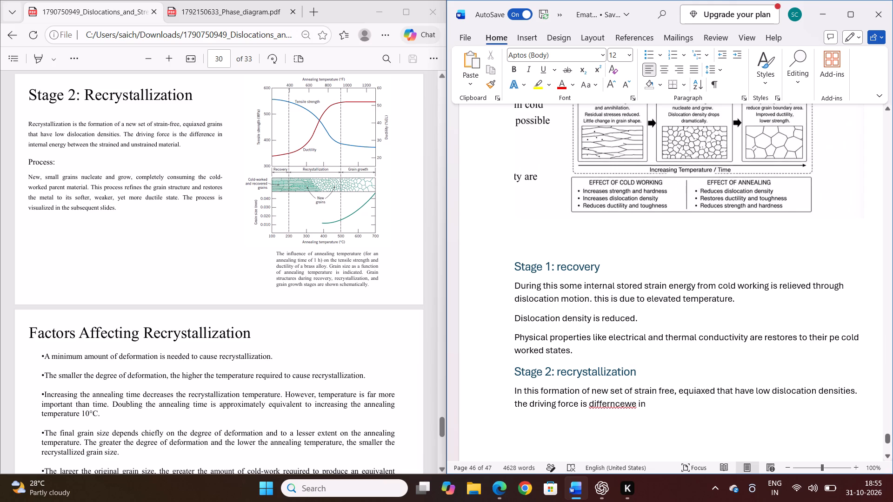
{"action": "left_click", "coordinate": [632, 411]}
{"action": "key", "text": "BackSpace"}
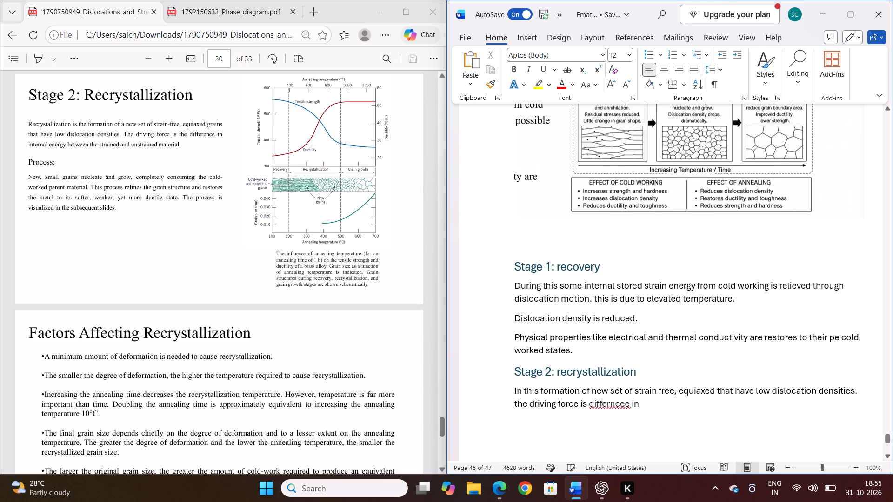
{"action": "left_click", "coordinate": [633, 409]}
{"action": "key", "text": "BackSpace"}
{"action": "key", "text": "BackSpace"}
{"action": "left_click", "coordinate": [615, 406]}
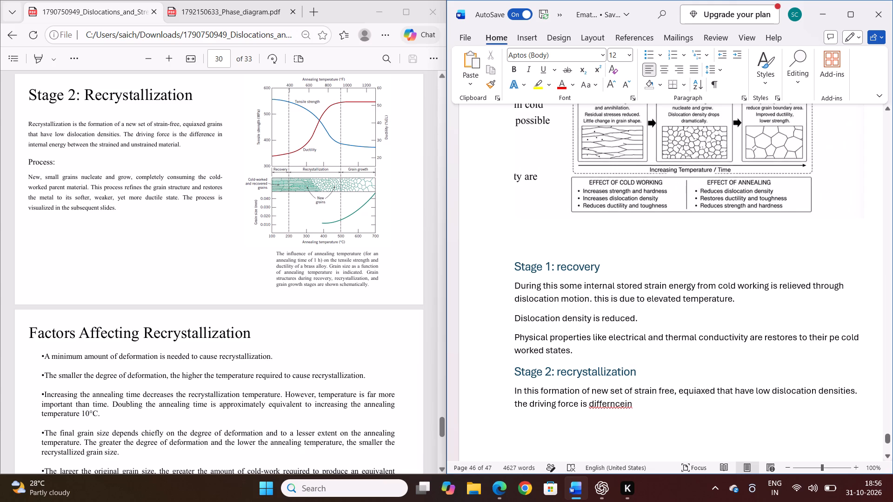
{"action": "key", "text": "e"}
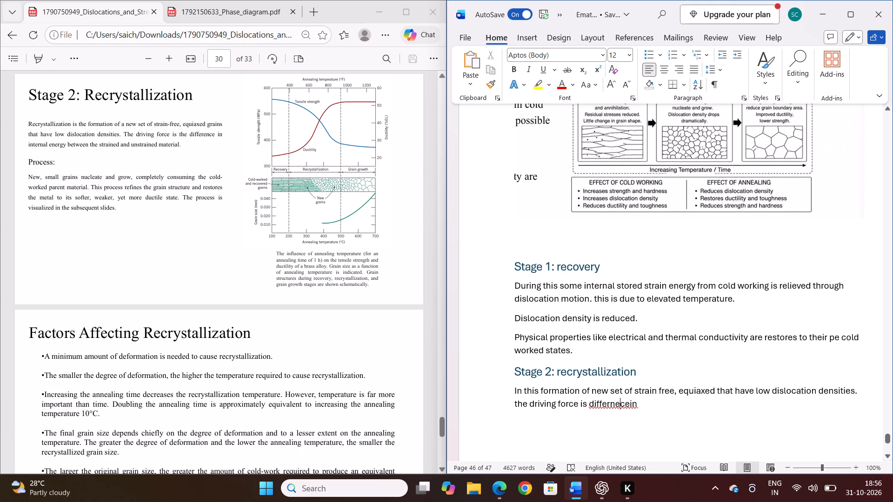
{"action": "left_click", "coordinate": [630, 408]}
{"action": "key", "text": "space"}
Extend the driving force sentence with "internal energy" after "difference in".
{"action": "left_click", "coordinate": [656, 412]}
{"action": "key", "text": "BackSpace"}
{"action": "key", "text": "BackSpace"}
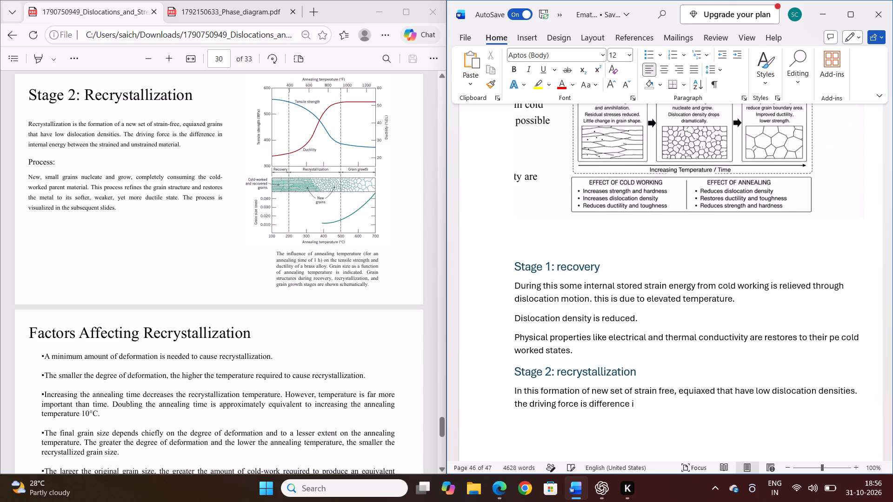
{"action": "key", "text": "i"}
{"action": "key", "text": "BackSpace"}
{"action": "type", "text": "n internal ener"}
{"action": "type", "text": "gu"}
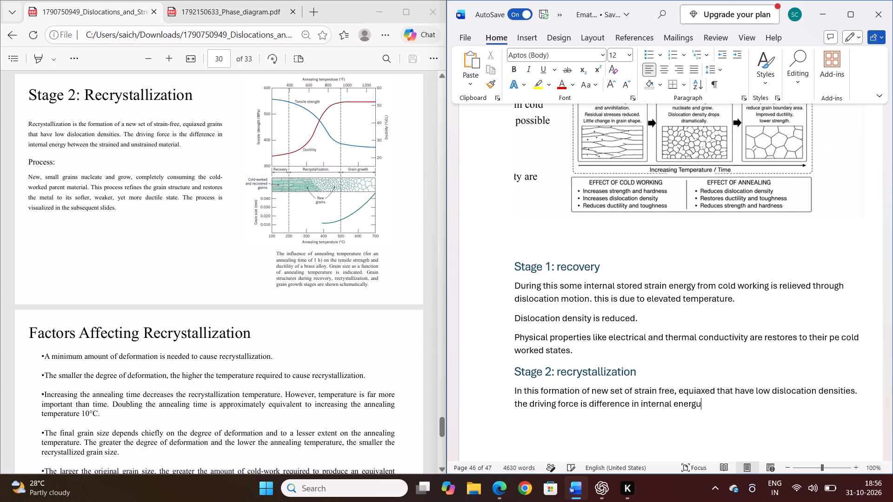
{"action": "key", "text": "BackSpace"}
{"action": "type", "text": "y"}
{"action": "key", "text": "space"}
Add "between strained" to the driving force sentence, with "strained" spelled correctly.
{"action": "type", "text": "between"}
{"action": "key", "text": "space"}
{"action": "type", "text": "st"}
{"action": "type", "text": "rsined"}
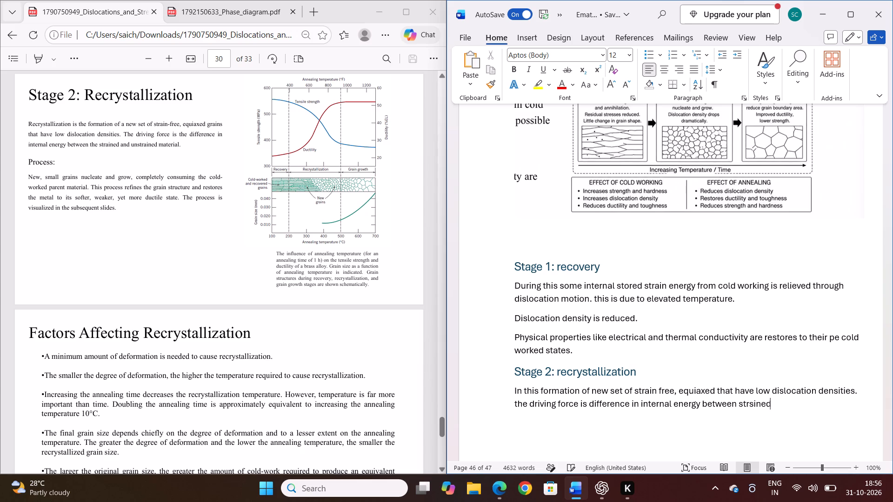
{"action": "key", "text": "space"}
{"action": "left_click", "coordinate": [753, 404]}
{"action": "key", "text": "BackSpace"}
{"action": "key", "text": "s"}
{"action": "key", "text": "BackSpace"}
{"action": "key", "text": "a"}
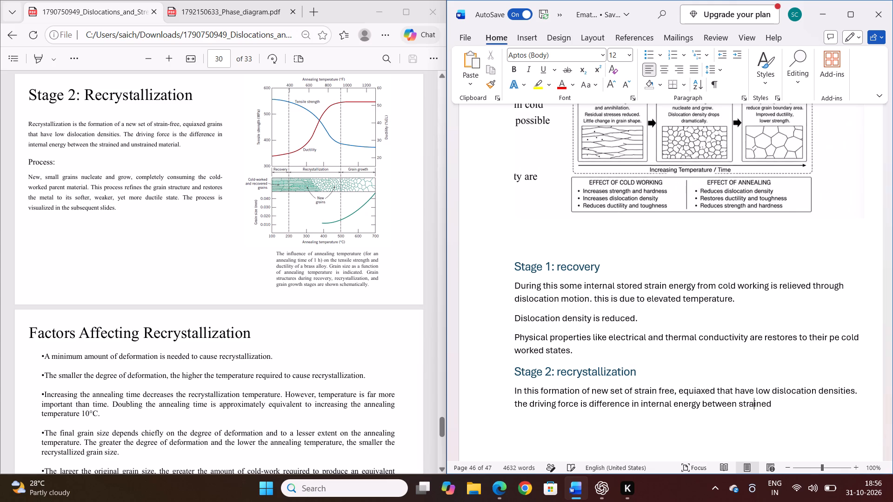
Finish the driving force sentence with "and unstrained material." and start a new paragraph.
{"action": "left_click", "coordinate": [771, 404]}
{"action": "key", "text": "space"}
{"action": "type", "text": "an"}
{"action": "key", "text": "space"}
{"action": "key", "text": "BackSpace"}
{"action": "type", "text": "d"}
{"action": "key", "text": "space"}
{"action": "type", "text": "un"}
{"action": "type", "text": "st"}
{"action": "type", "text": "rained"}
{"action": "key", "text": "space"}
{"action": "type", "text": "material"}
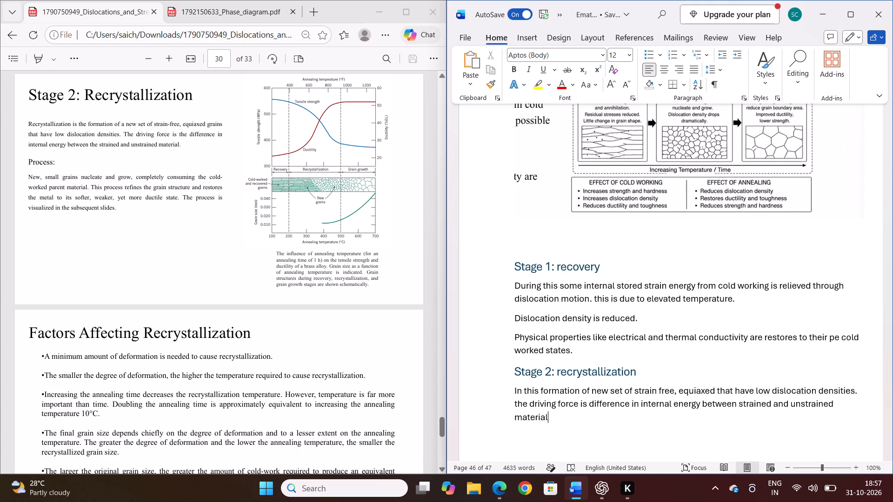
{"action": "key", "text": "period"}
{"action": "key", "text": "Return"}
Copy the PDF's Stage 2 Process text from "small grains nucleate" onward into the Word notes, ending it with "slides." and a new paragraph.
{"action": "scroll", "coordinate": [771, 404], "scroll_direction": "down", "scroll_amount": 1}
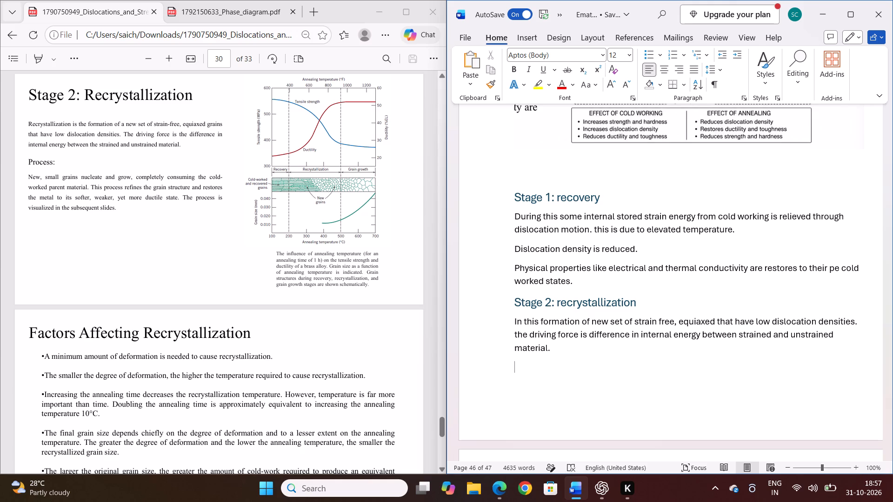
{"action": "left_click_drag", "start_coordinate": [42, 178], "coordinate": [82, 205]}
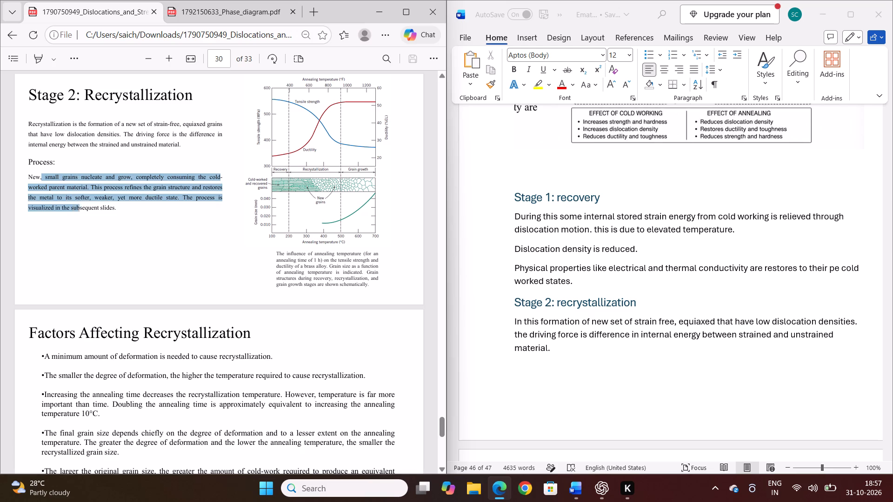
{"action": "left_click_drag", "start_coordinate": [82, 205], "coordinate": [111, 207]}
{"action": "key", "text": "ctrl+c"}
{"action": "left_click", "coordinate": [562, 354]}
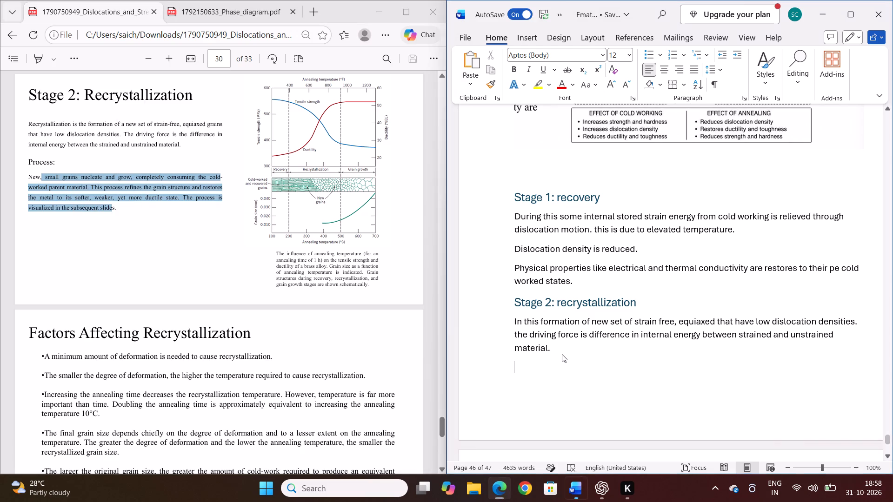
{"action": "key", "text": "ctrl+v"}
{"action": "scroll", "coordinate": [562, 354], "scroll_direction": "down", "scroll_amount": 1}
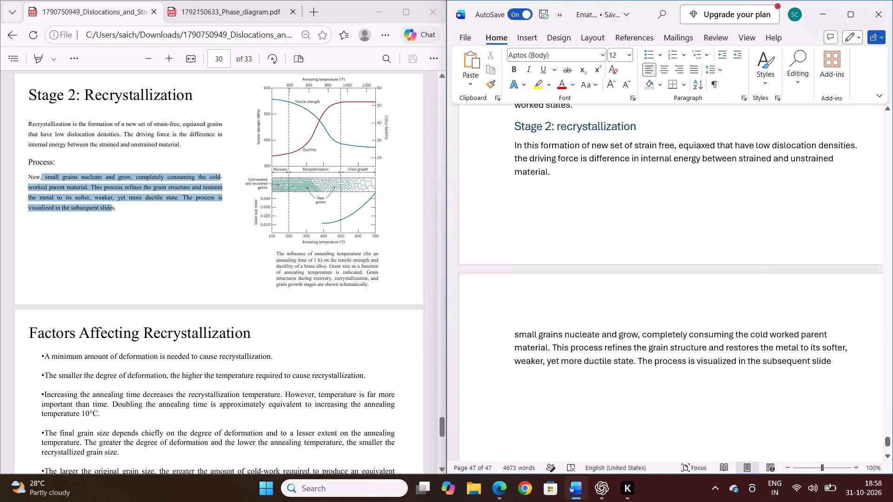
{"action": "scroll", "coordinate": [562, 354], "scroll_direction": "down", "scroll_amount": 1}
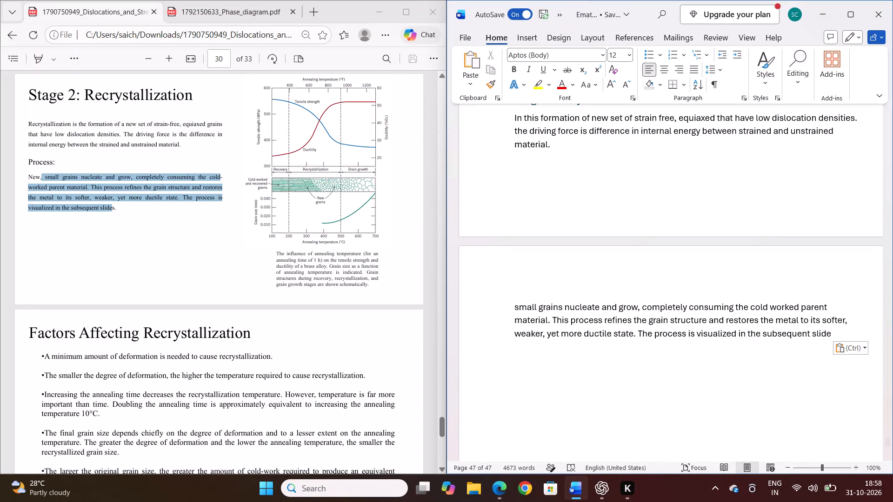
{"action": "type", "text": "s."}
{"action": "key", "text": "Return"}
Add the Heading 2 line "Factors affecting recrystallization:" below the Process text in the Word notes and start a new paragraph.
{"action": "left_click", "coordinate": [377, 312]}
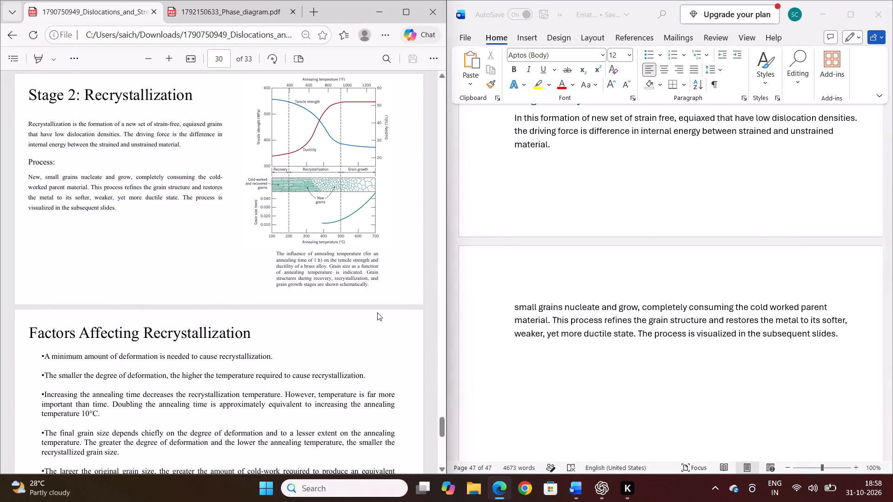
{"action": "scroll", "coordinate": [377, 312], "scroll_direction": "down", "scroll_amount": 5}
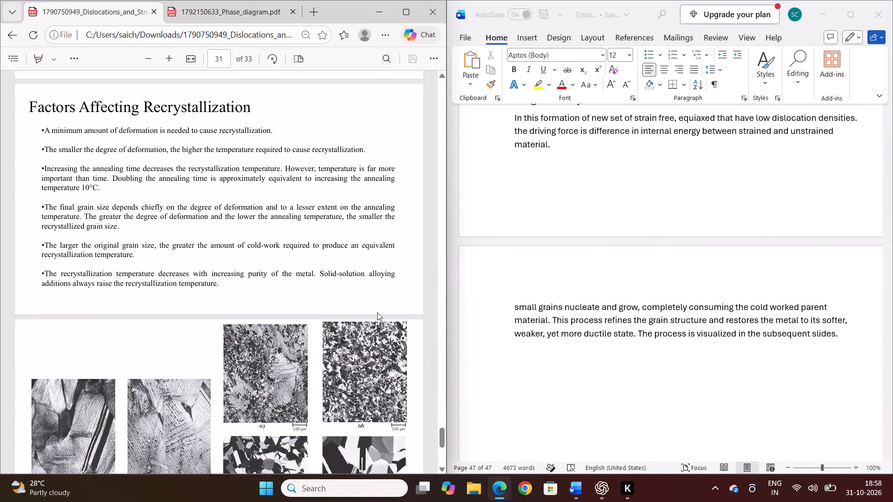
{"action": "scroll", "coordinate": [377, 312], "scroll_direction": "down", "scroll_amount": 1}
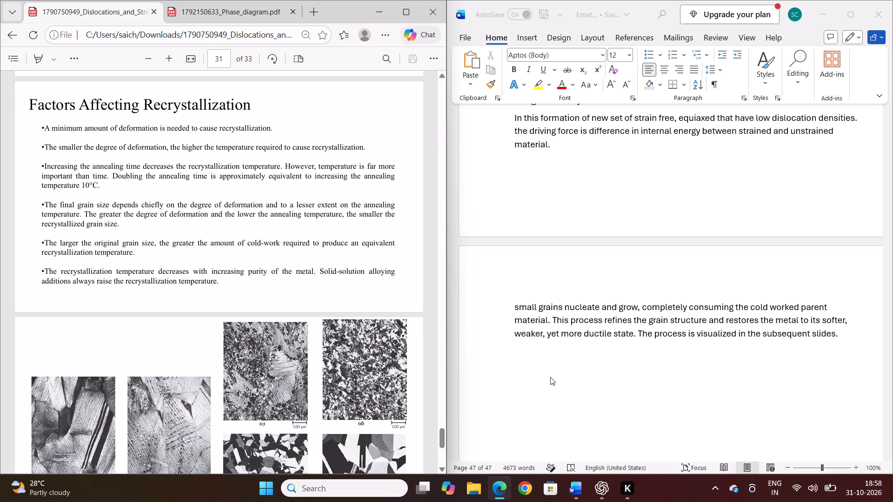
{"action": "left_click", "coordinate": [761, 69]}
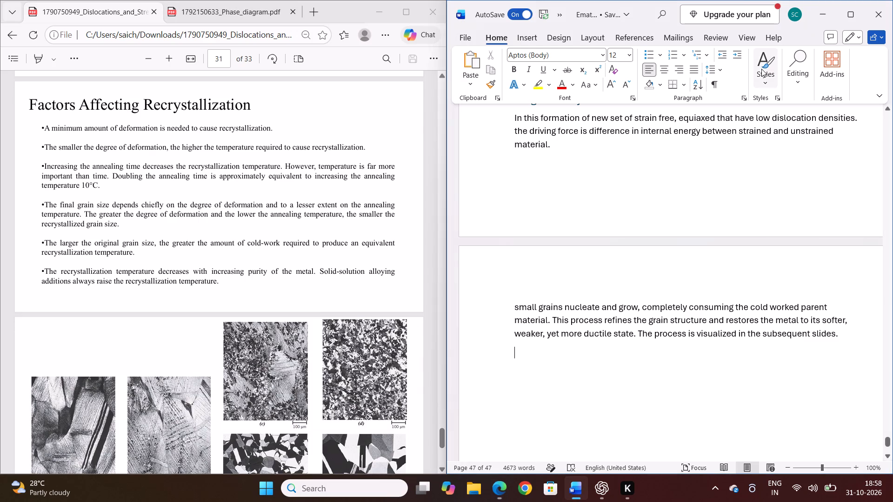
{"action": "left_click", "coordinate": [768, 85]}
{"action": "left_click", "coordinate": [833, 107]}
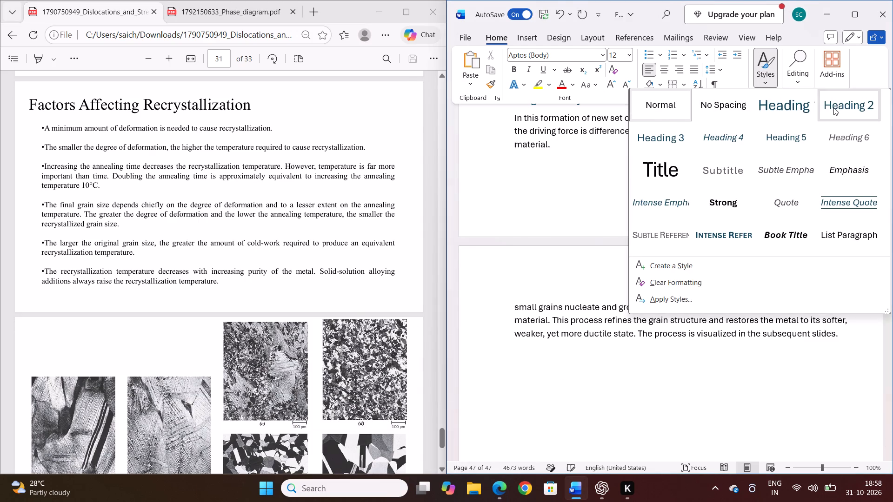
{"action": "type", "text": "factors"}
{"action": "key", "text": "space"}
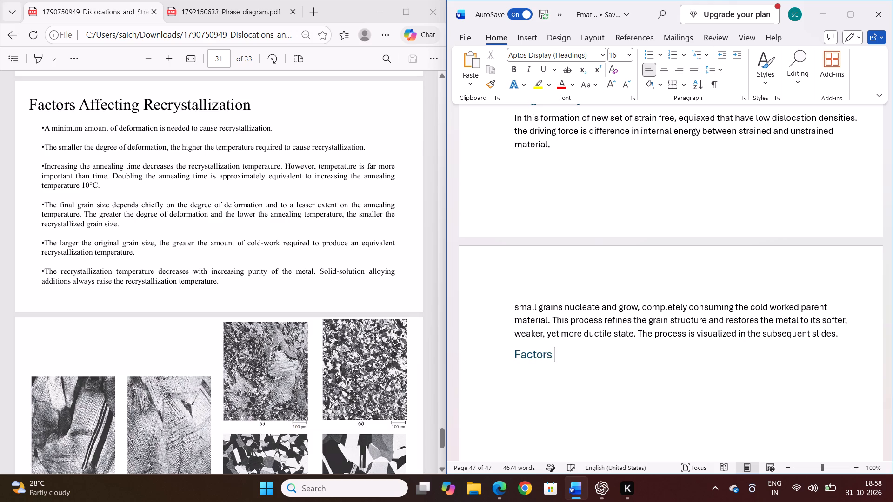
{"action": "type", "text": "afecting"}
{"action": "key", "text": "space"}
{"action": "type", "text": "rec"}
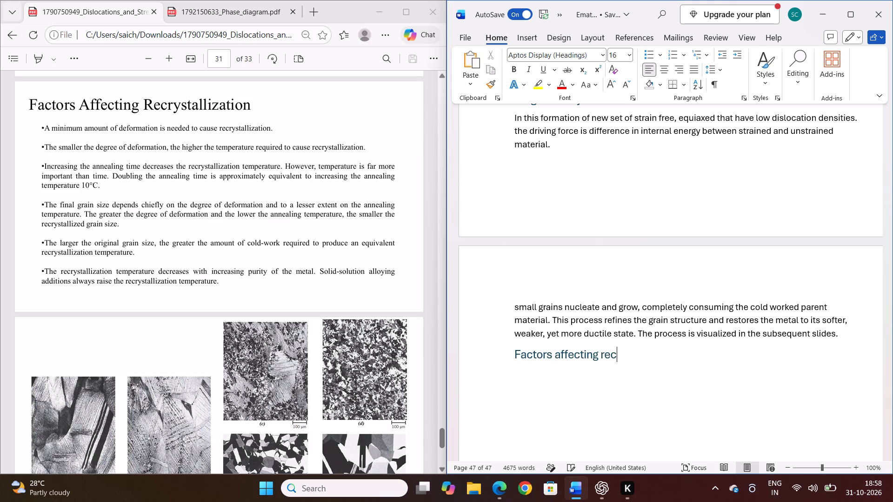
{"action": "type", "text": "rystallation"}
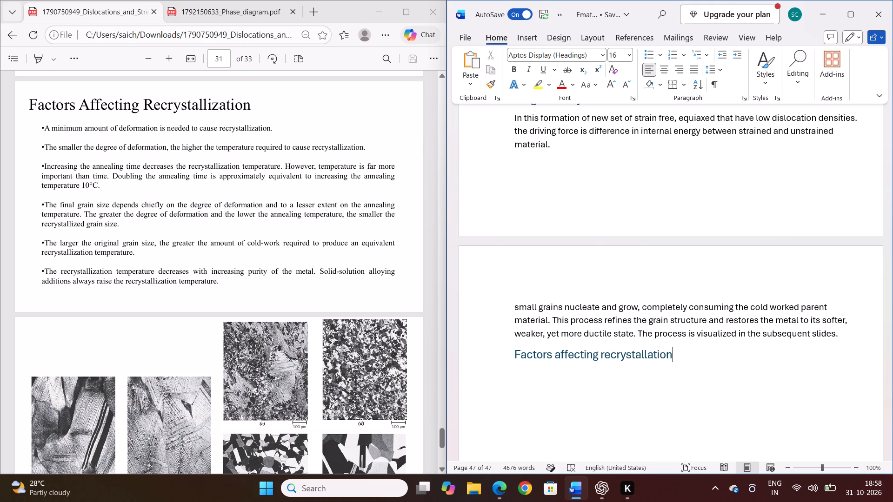
{"action": "left_click", "coordinate": [648, 361]}
{"action": "type", "text": "iz"}
{"action": "left_click", "coordinate": [681, 364]}
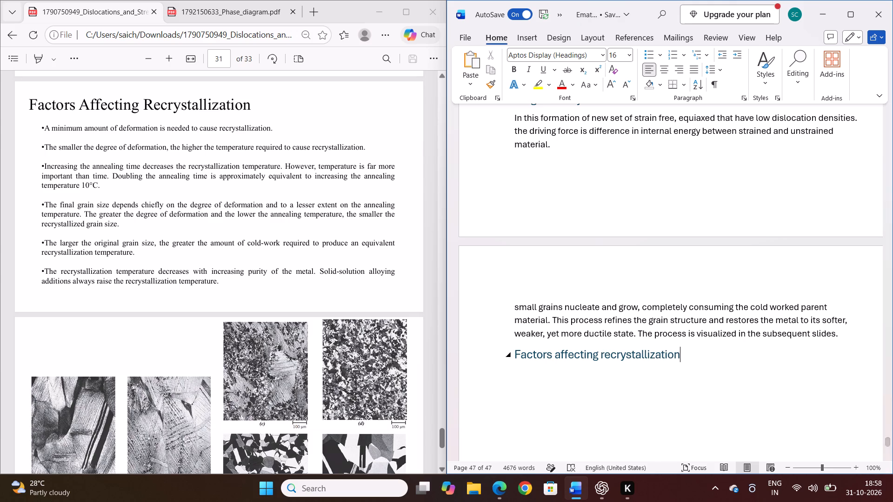
{"action": "key", "text": "shift+colon"}
{"action": "key", "text": "Return"}
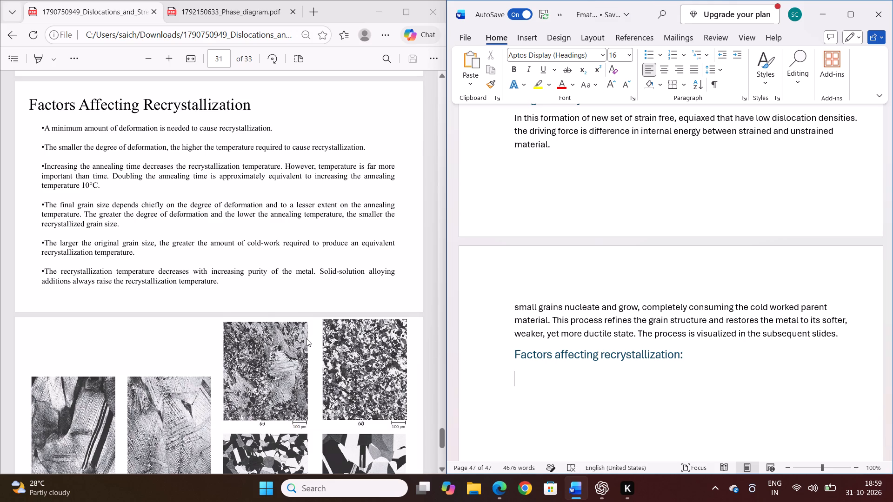
Place the insertion point on the empty line below the "Factors affecting recrystallization:" heading.
{"action": "scroll", "coordinate": [306, 338], "scroll_direction": "down", "scroll_amount": 2}
{"action": "scroll", "coordinate": [306, 338], "scroll_direction": "up", "scroll_amount": 2}
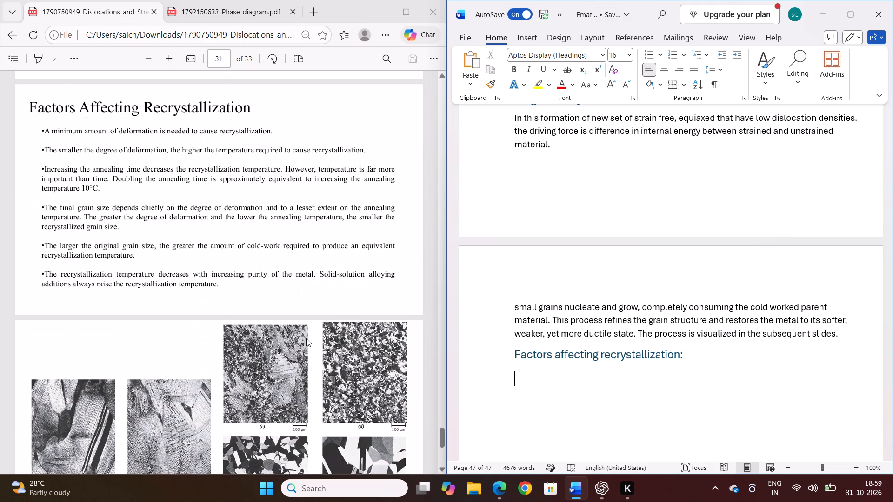
{"action": "scroll", "coordinate": [306, 338], "scroll_direction": "down", "scroll_amount": 1}
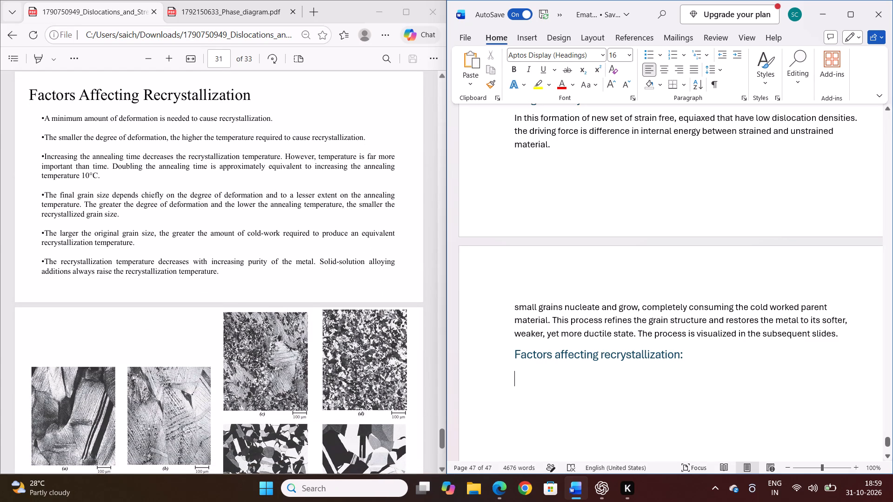
{"action": "scroll", "coordinate": [473, 343], "scroll_direction": "down", "scroll_amount": 2}
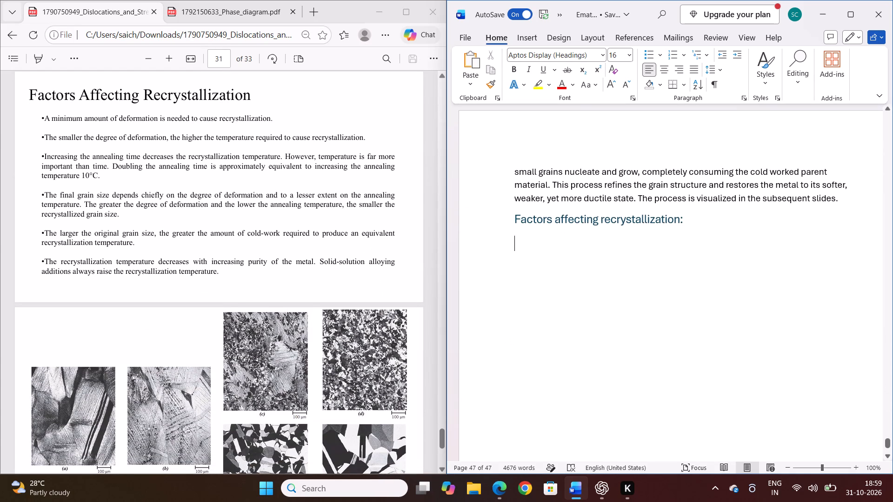
{"action": "left_click", "coordinate": [523, 242]}
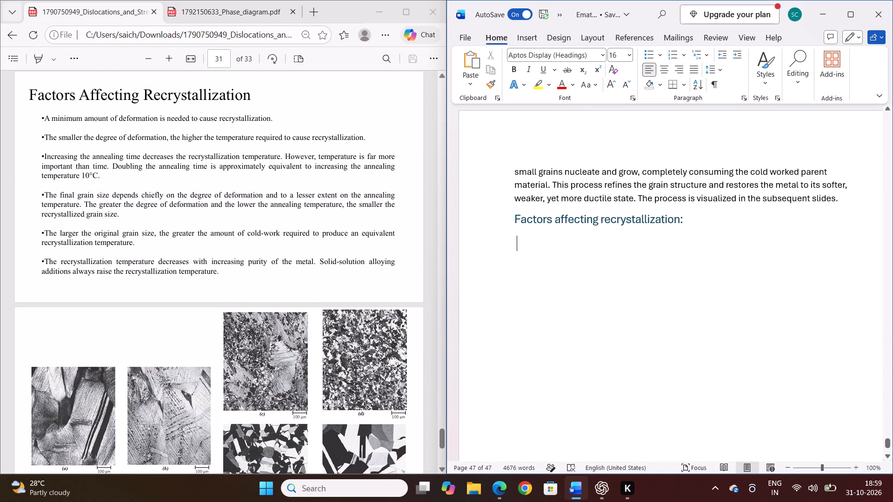
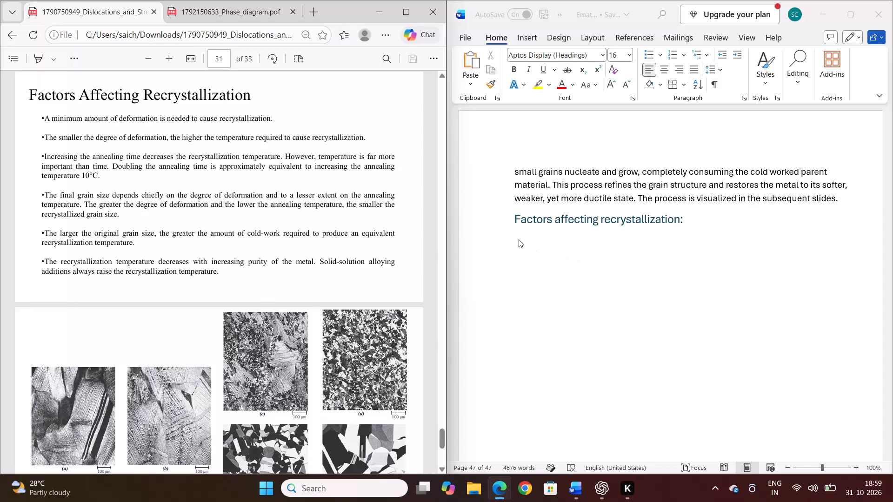
Copy all six bullet points under the PDF's "Factors Affecting Recrystallization" and paste them below the matching heading in the Word notes.
{"action": "left_click", "coordinate": [519, 239]}
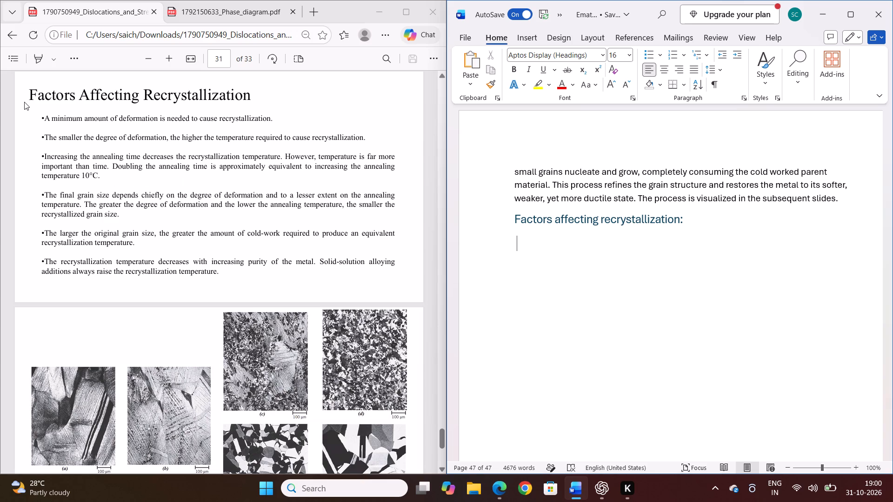
{"action": "right_click", "coordinate": [45, 118]}
{"action": "left_click_drag", "start_coordinate": [29, 126], "coordinate": [34, 117]}
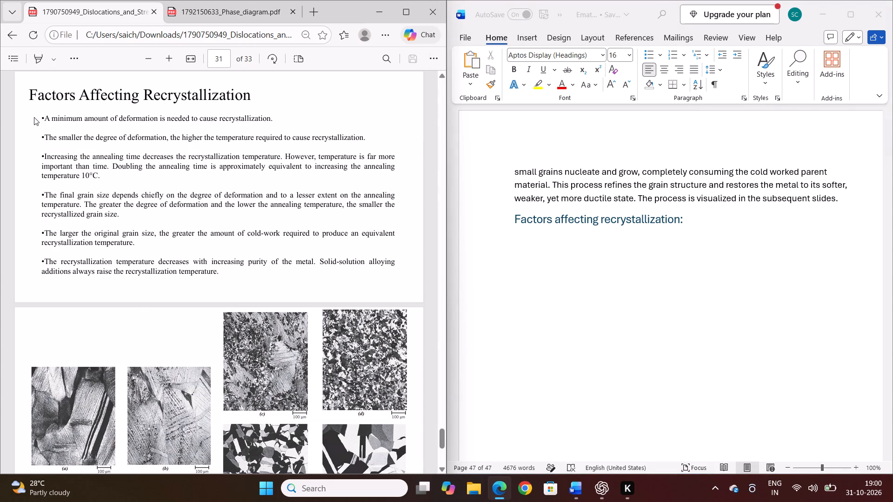
{"action": "left_click_drag", "start_coordinate": [34, 117], "coordinate": [38, 116]}
{"action": "right_click_drag", "start_coordinate": [38, 116], "coordinate": [49, 119]}
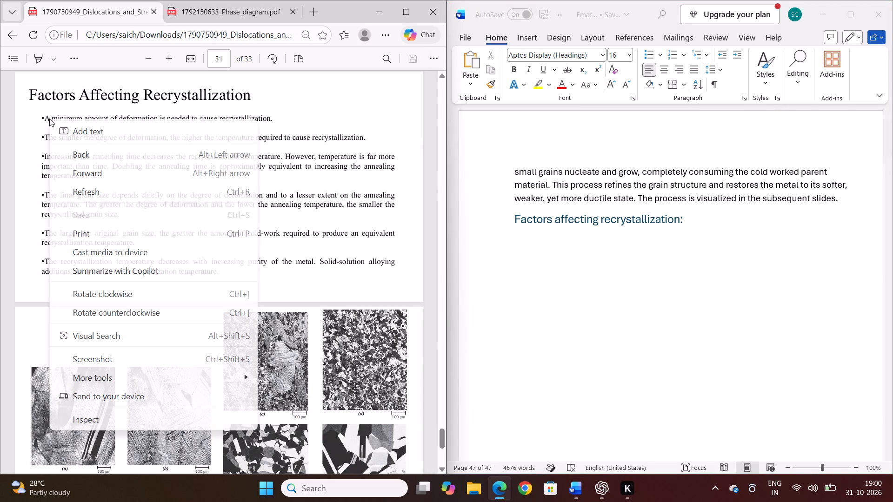
{"action": "double_click", "coordinate": [39, 118]}
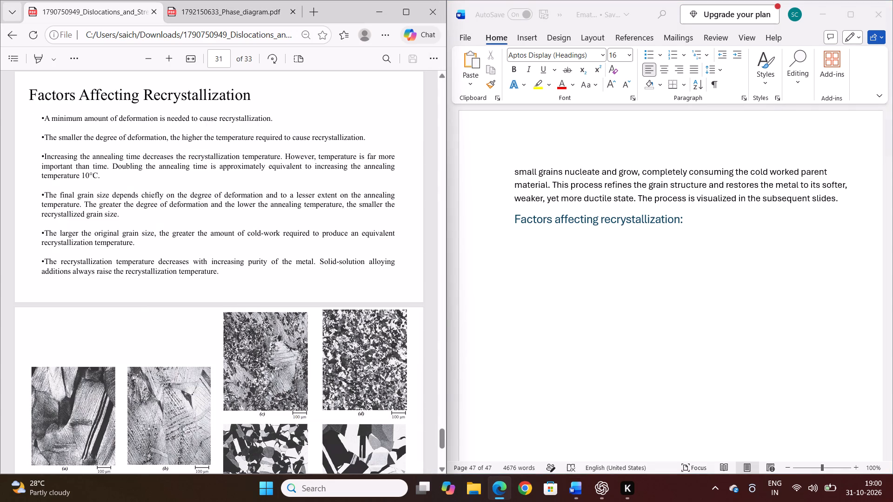
{"action": "left_click_drag", "start_coordinate": [42, 119], "coordinate": [52, 123]}
{"action": "left_click_drag", "start_coordinate": [52, 123], "coordinate": [125, 170]}
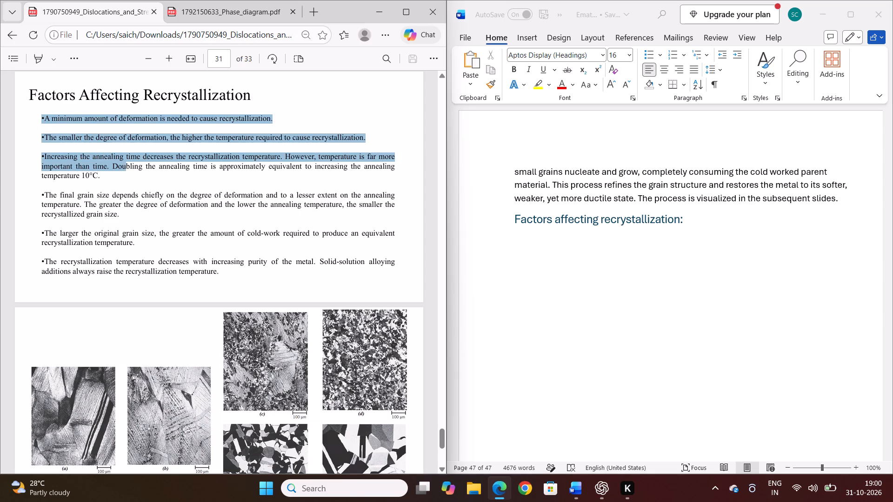
{"action": "left_click_drag", "start_coordinate": [125, 170], "coordinate": [230, 293]}
{"action": "key", "text": "ctrl+c"}
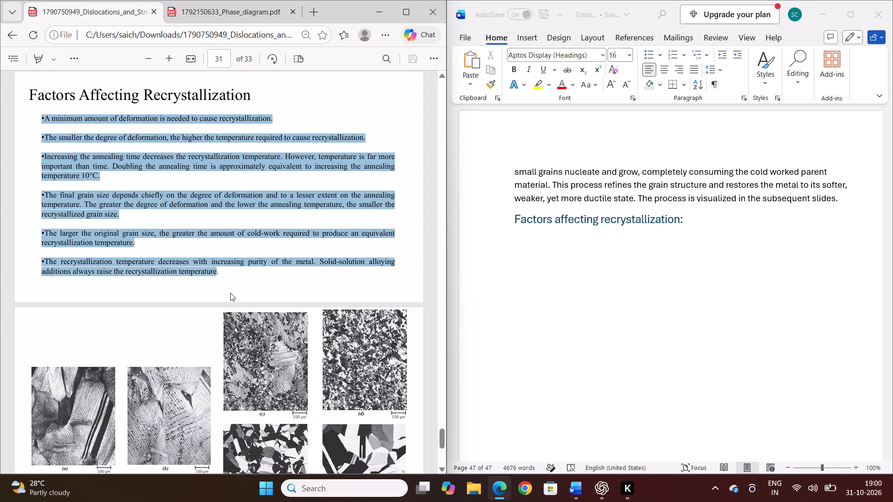
{"action": "key", "text": "ctrl+c"}
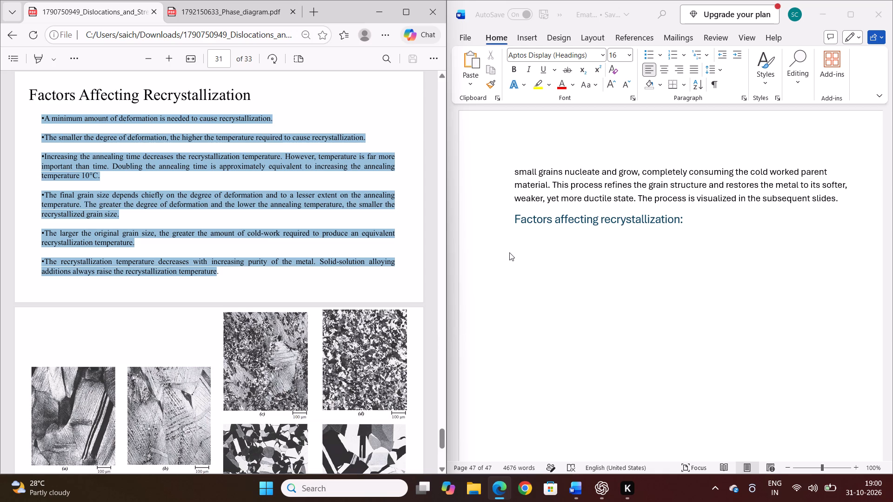
{"action": "left_click", "coordinate": [509, 252]}
{"action": "key", "text": "ctrl+v"}
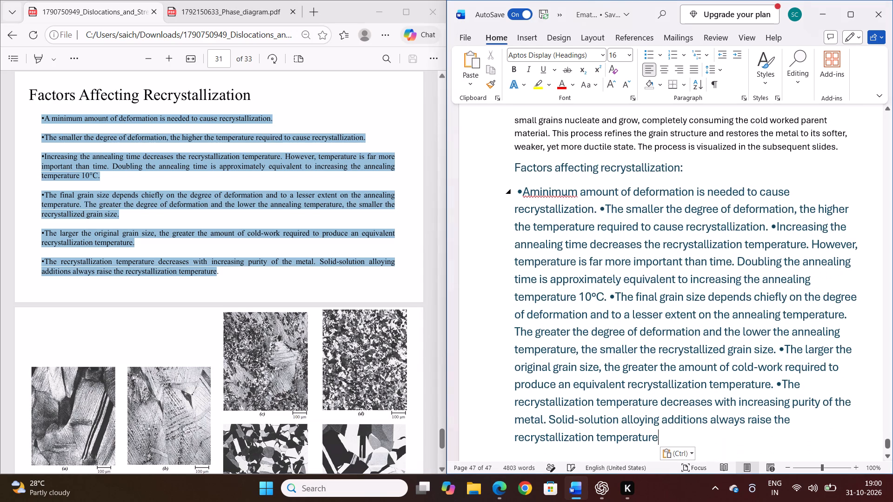
Put the second pasted bullet in its own paragraph and correct the first bullet's opening words to "A minimum".
{"action": "left_click", "coordinate": [597, 211]}
{"action": "key", "text": "Return"}
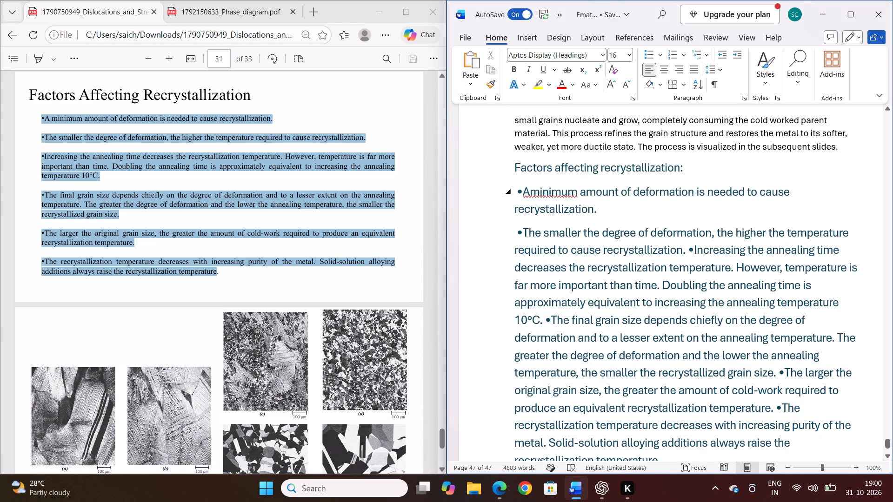
{"action": "left_click", "coordinate": [531, 192]}
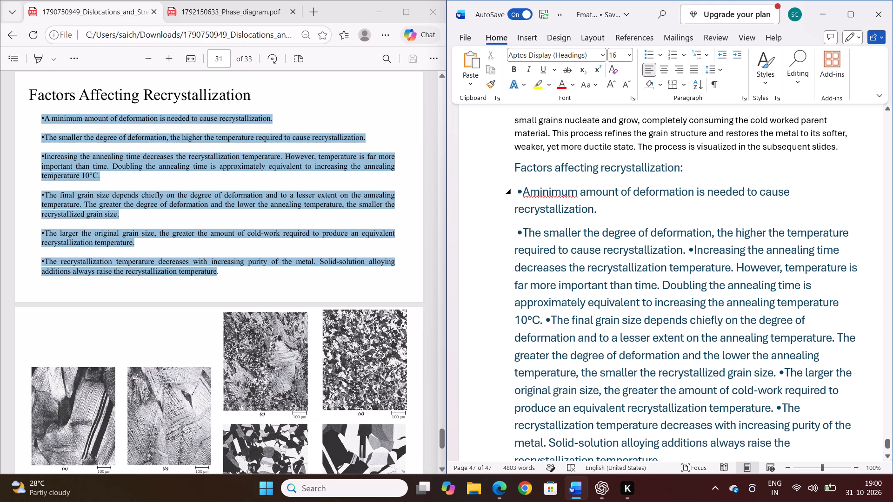
{"action": "key", "text": "space"}
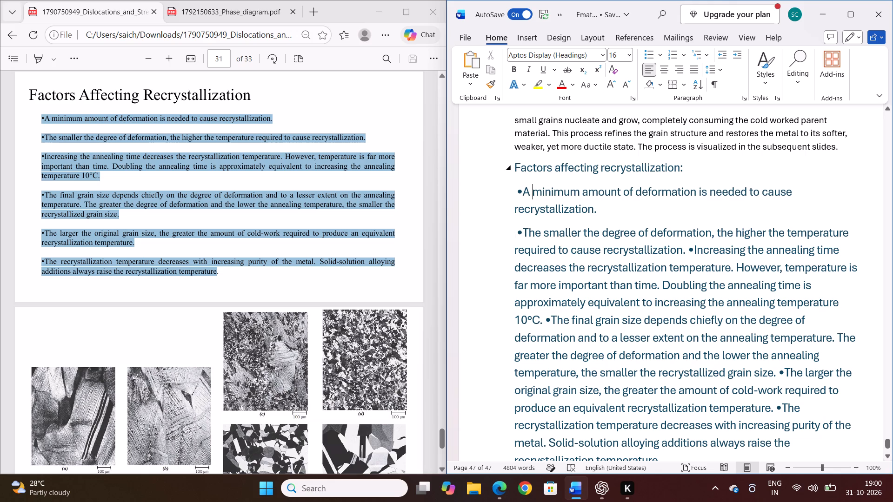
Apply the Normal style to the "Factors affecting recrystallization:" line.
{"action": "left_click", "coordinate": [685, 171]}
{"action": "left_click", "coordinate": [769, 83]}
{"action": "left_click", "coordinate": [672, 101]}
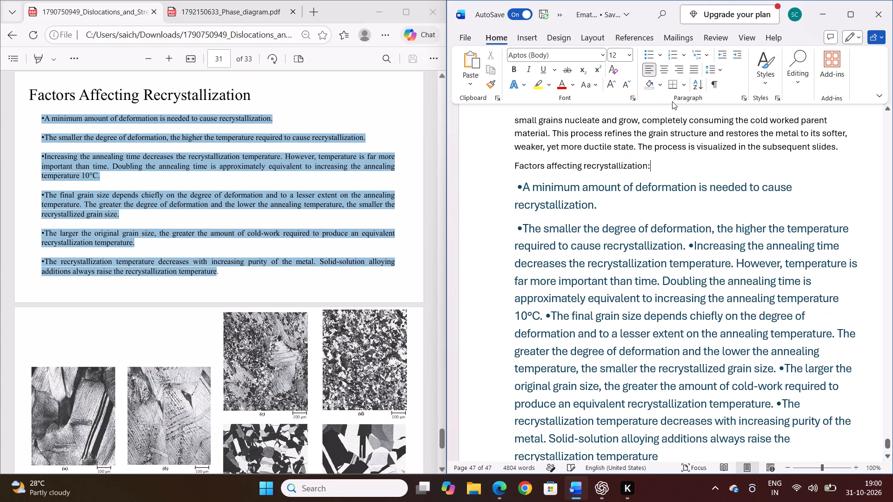
Apply the Normal style to both pasted paragraphs, starting with "A minimum amount of deformation" and "The smaller the degree of deformation".
{"action": "left_click", "coordinate": [520, 186]}
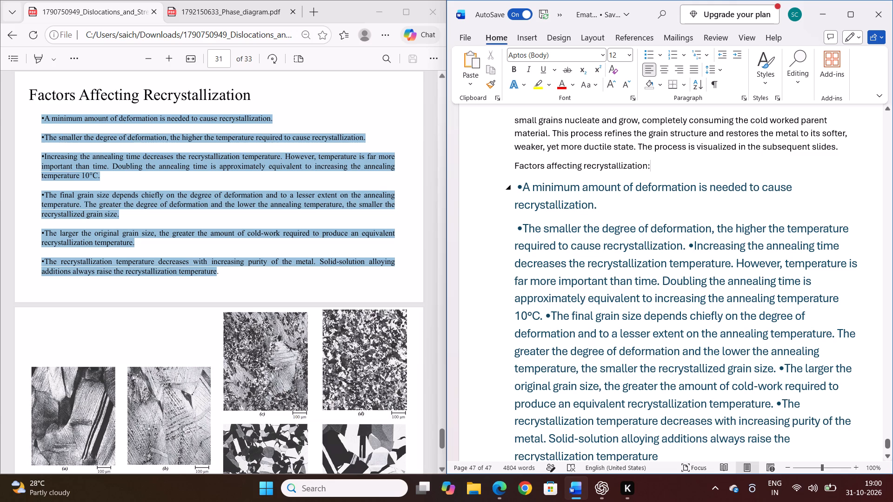
{"action": "left_click", "coordinate": [771, 79]}
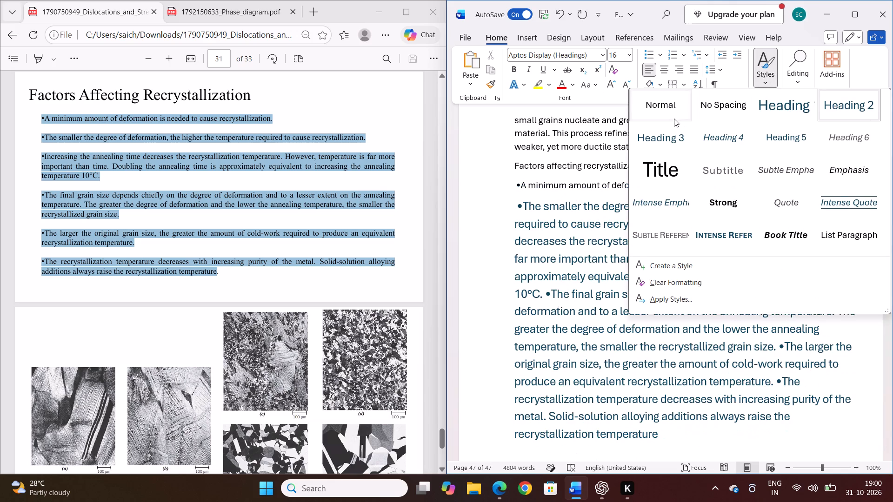
{"action": "left_click", "coordinate": [674, 117]}
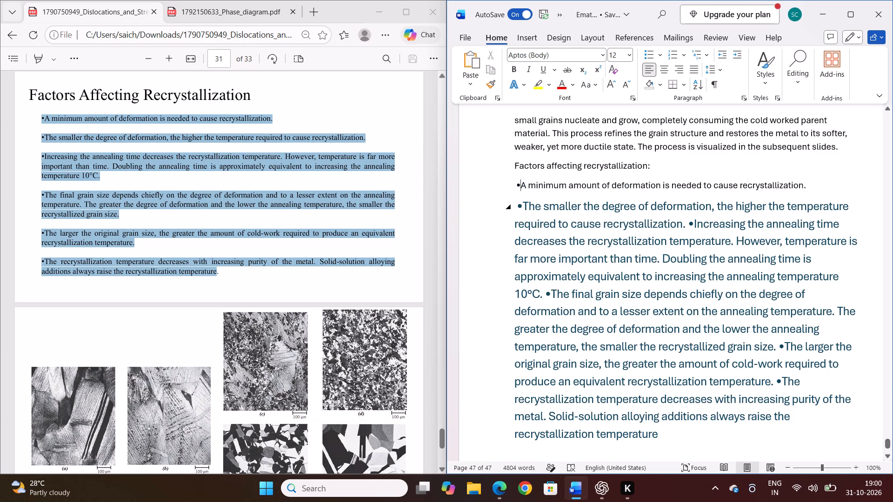
{"action": "left_click", "coordinate": [523, 212]}
{"action": "left_click", "coordinate": [759, 80]}
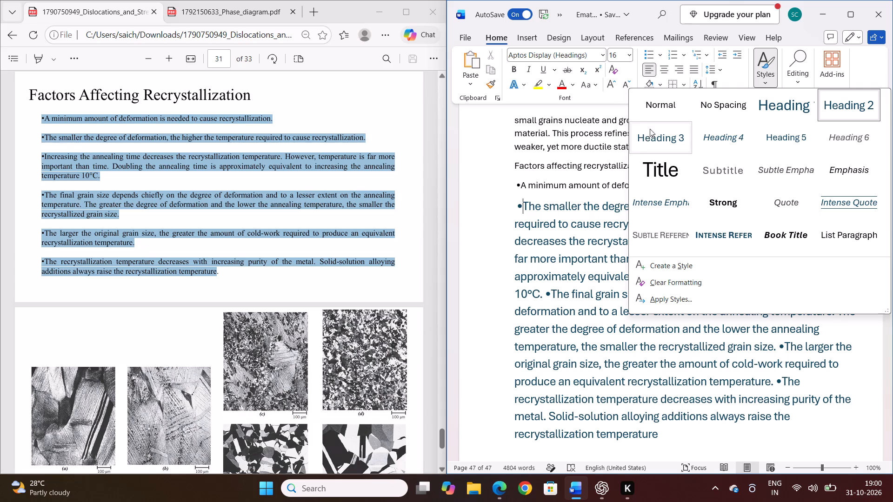
{"action": "left_click", "coordinate": [654, 115]}
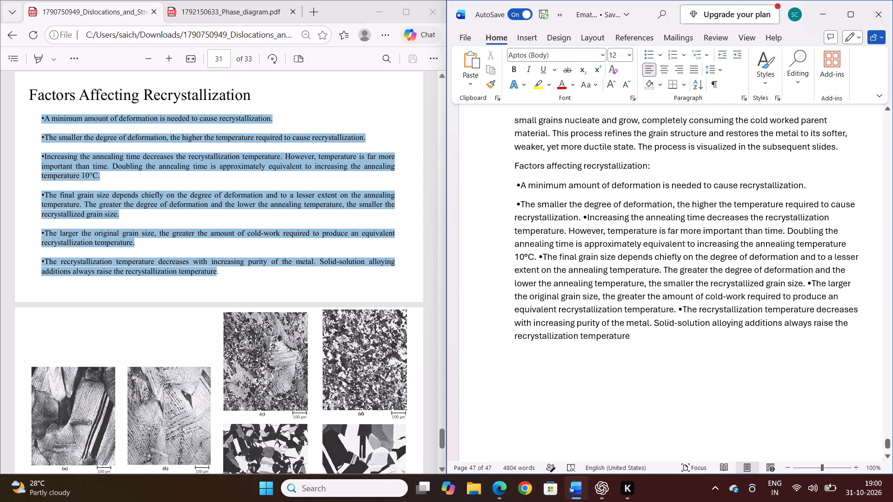
Apply the Heading 3 style to the whole "Factors affecting recrystallization:" line.
{"action": "left_click_drag", "start_coordinate": [530, 174], "coordinate": [535, 167]}
{"action": "left_click", "coordinate": [755, 81]}
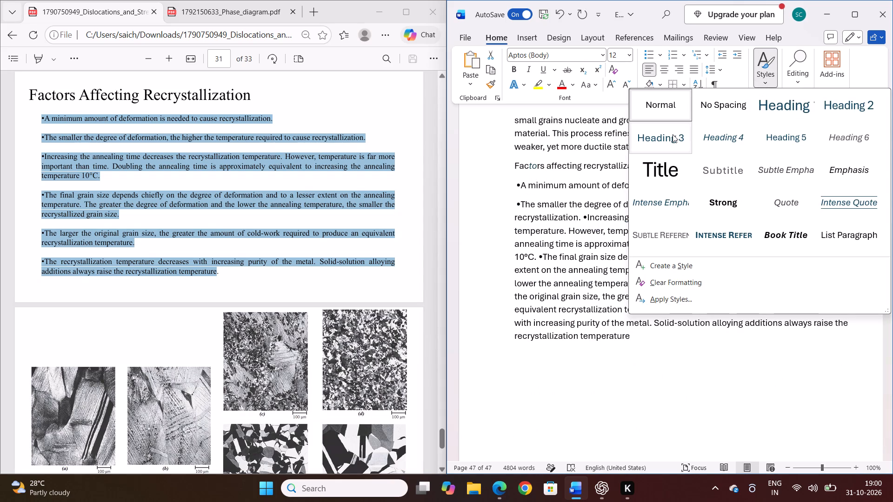
{"action": "left_click", "coordinate": [673, 134]}
{"action": "left_click", "coordinate": [661, 167]}
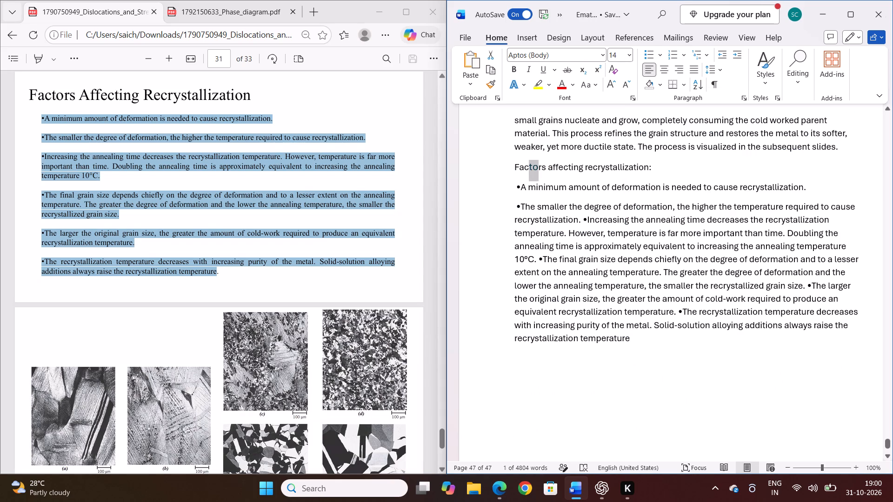
{"action": "left_click", "coordinate": [627, 169]}
{"action": "left_click", "coordinate": [761, 74]}
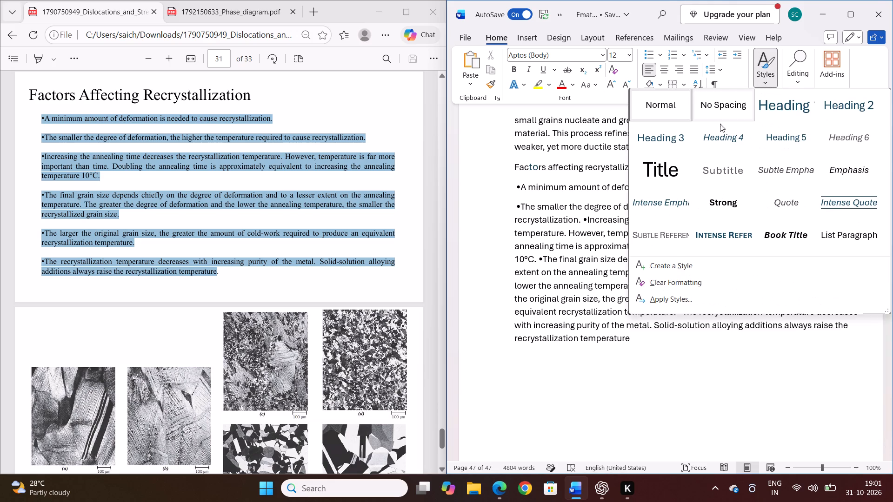
{"action": "left_click", "coordinate": [667, 139]}
{"action": "left_click", "coordinate": [680, 162]}
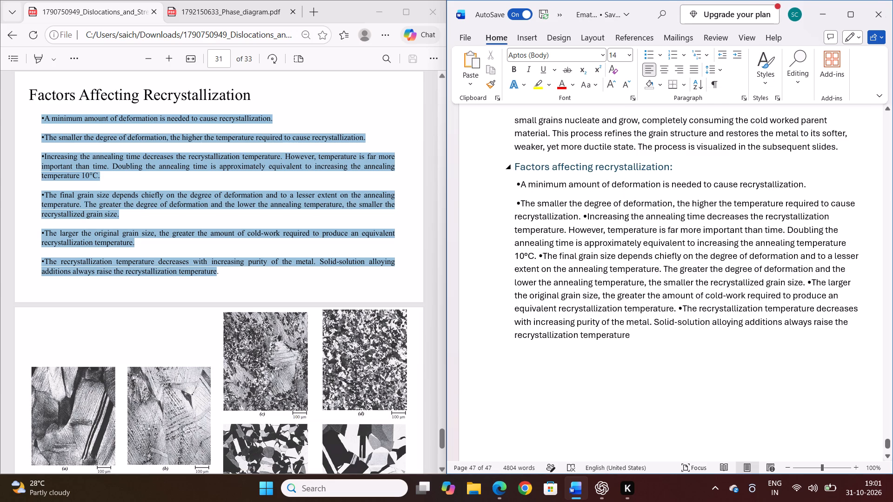
Split the remaining run-on text so the bullets on annealing time, final grain size, original grain size and metal purity each start a paragraph.
{"action": "left_click", "coordinate": [583, 217]}
{"action": "key", "text": "Return"}
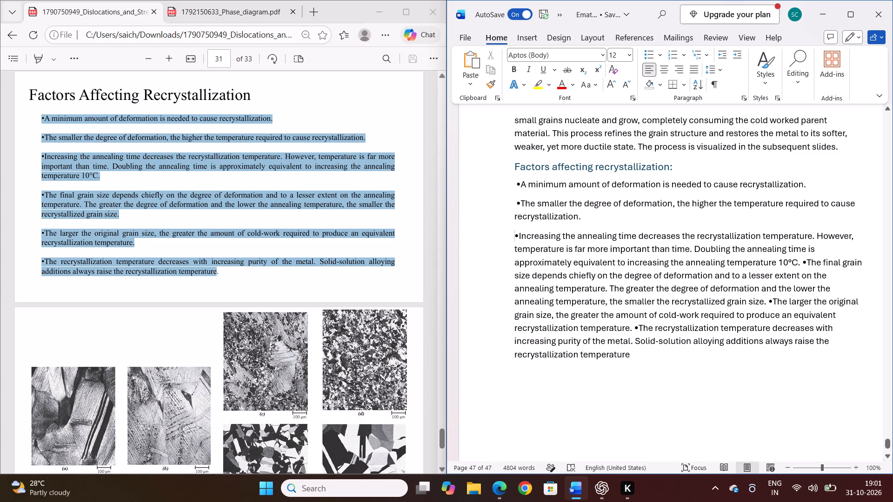
{"action": "left_click", "coordinate": [806, 264]}
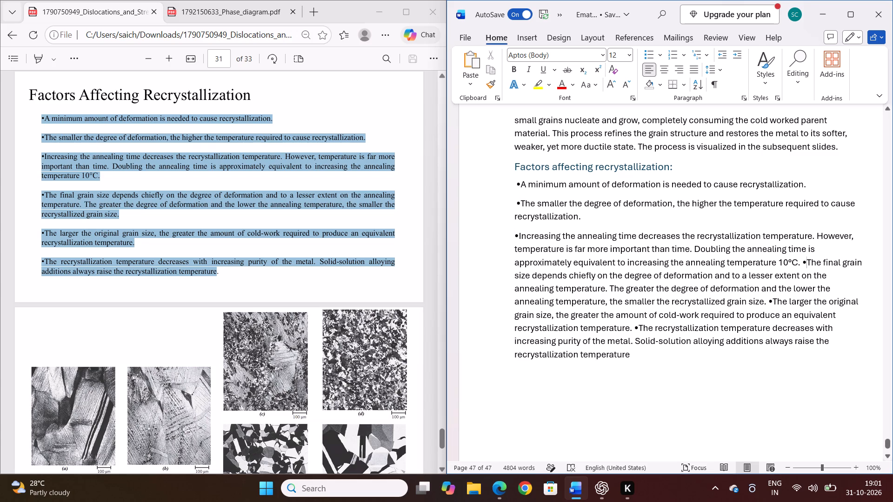
{"action": "left_click", "coordinate": [803, 264]}
{"action": "key", "text": "Return"}
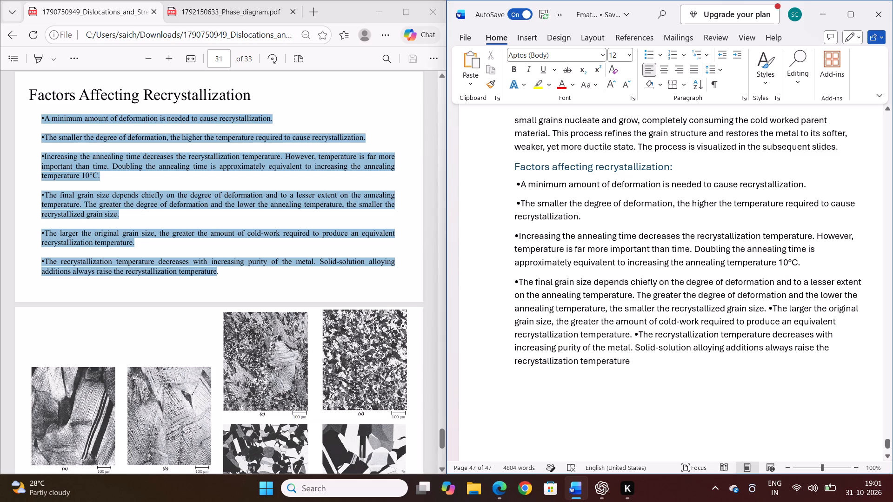
{"action": "left_click", "coordinate": [769, 310]}
{"action": "key", "text": "Return"}
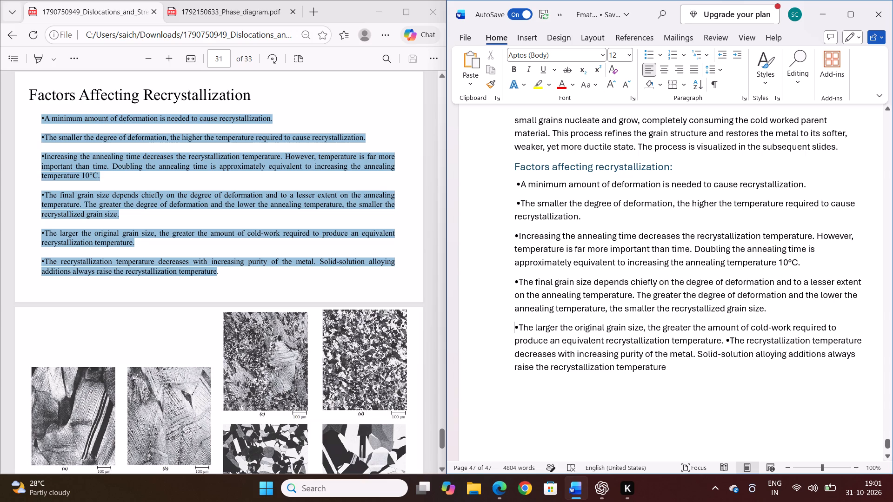
{"action": "left_click", "coordinate": [726, 342]}
{"action": "key", "text": "Return"}
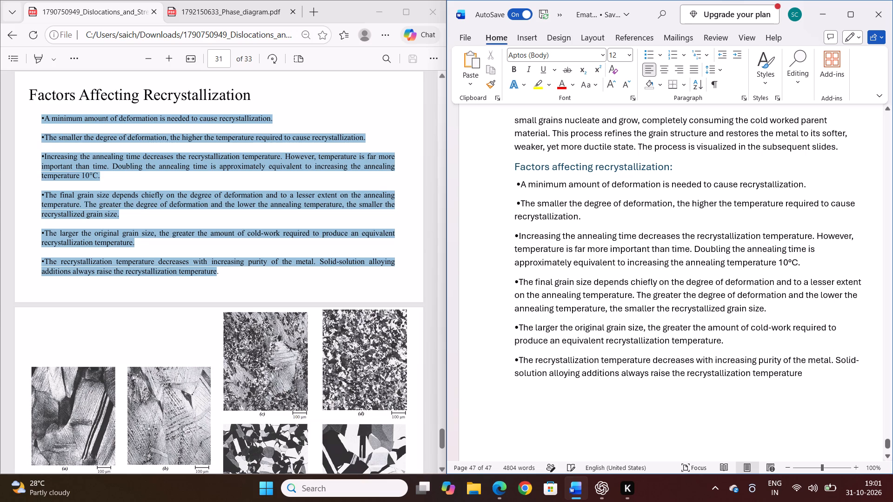
Save the Word notes document.
{"action": "scroll", "coordinate": [684, 260], "scroll_direction": "down", "scroll_amount": 2}
{"action": "scroll", "coordinate": [344, 294], "scroll_direction": "down", "scroll_amount": 1}
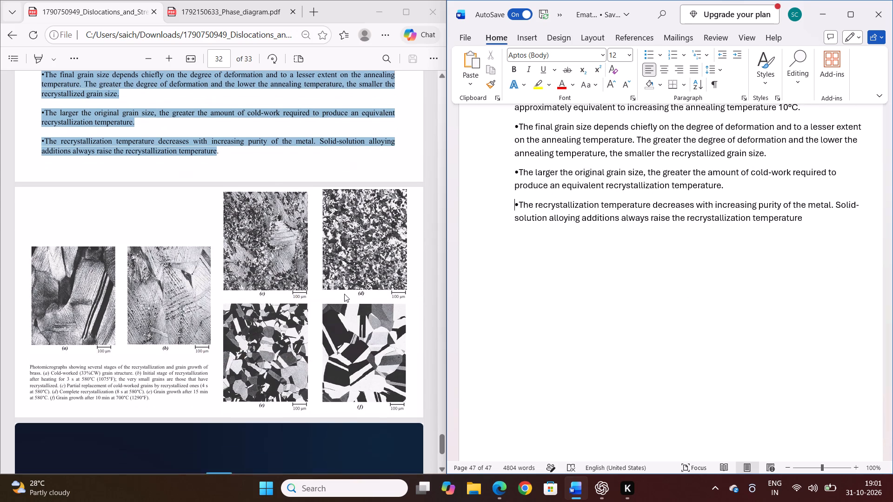
{"action": "scroll", "coordinate": [344, 294], "scroll_direction": "down", "scroll_amount": 2}
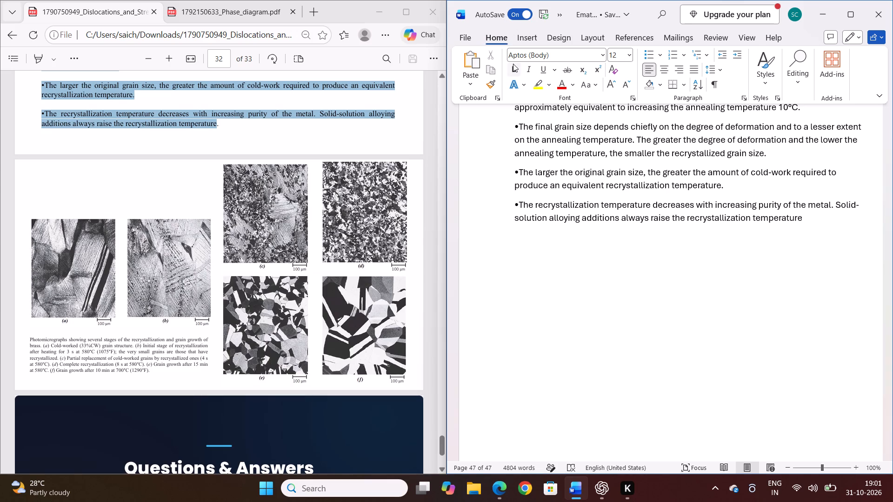
{"action": "left_click", "coordinate": [495, 12]}
{"action": "left_click", "coordinate": [495, 12]}
{"action": "left_click", "coordinate": [543, 14]}
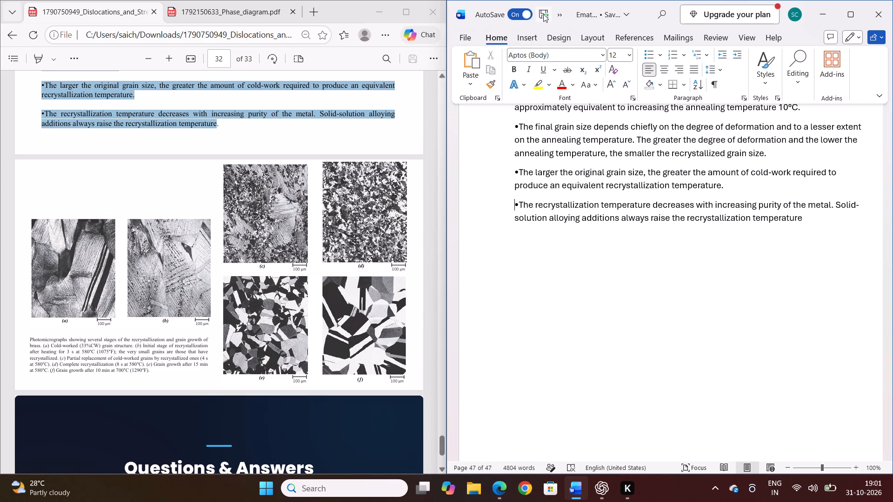
Save the Word notes document again.
{"action": "left_click", "coordinate": [543, 14]}
Add the missing full stop at the end of the last recrystallization bullet, the one on metal purity.
{"action": "scroll", "coordinate": [582, 203], "scroll_direction": "up", "scroll_amount": 1}
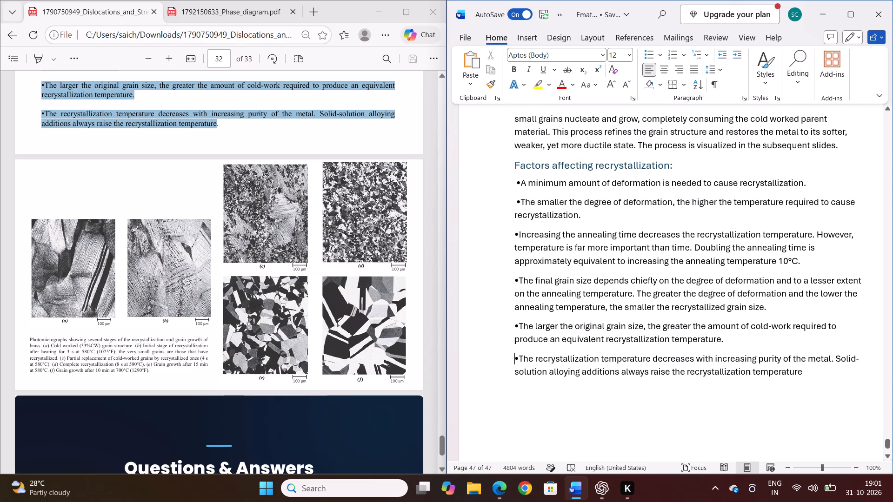
{"action": "left_click", "coordinate": [799, 373]}
{"action": "left_click", "coordinate": [802, 372]}
{"action": "key", "text": "period"}
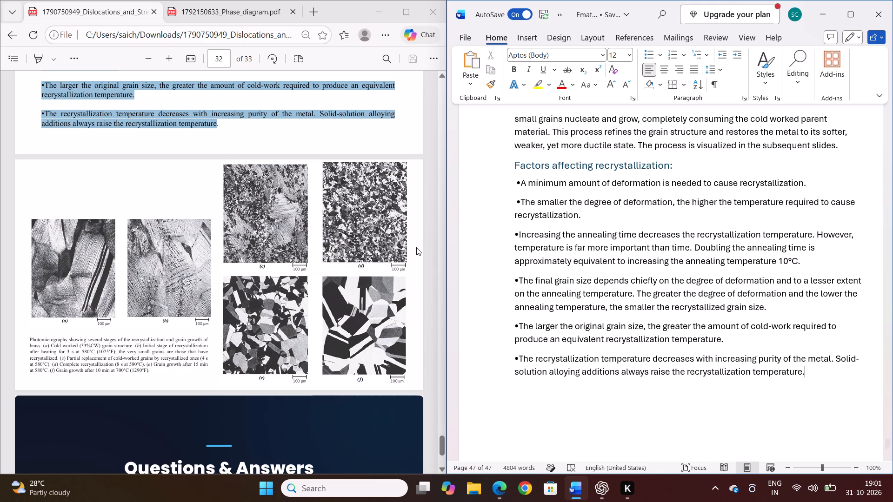
Review the dislocations PDF from the Bauschinger effect slide through to the closing Questions & Answers slide for remaining content.
{"action": "scroll", "coordinate": [261, 253], "scroll_direction": "up", "scroll_amount": 10}
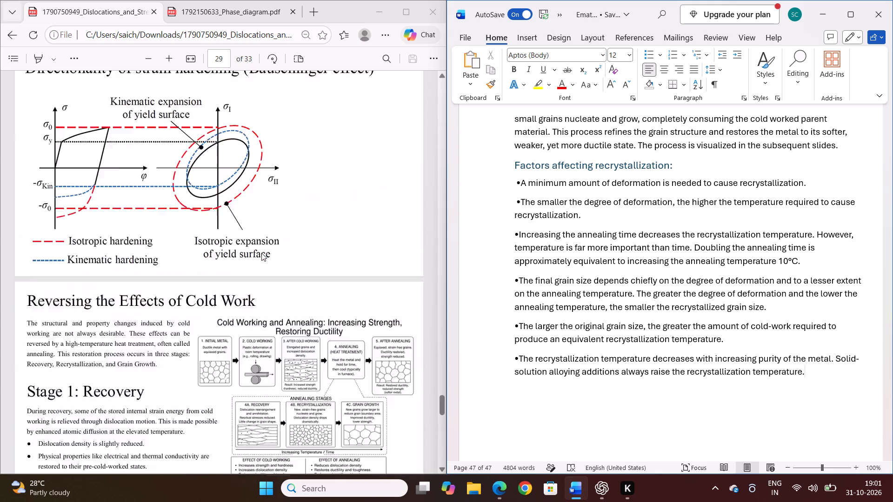
{"action": "scroll", "coordinate": [261, 253], "scroll_direction": "down", "scroll_amount": 12}
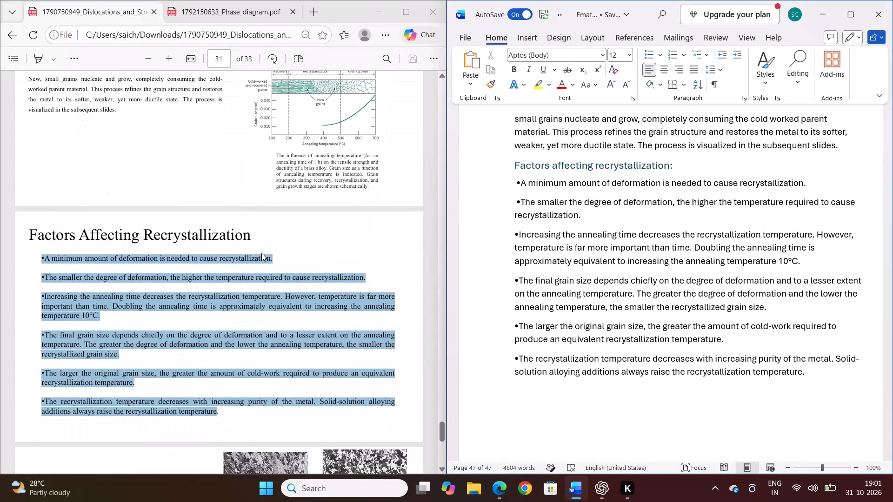
{"action": "scroll", "coordinate": [261, 253], "scroll_direction": "down", "scroll_amount": 2}
{"action": "left_click", "coordinate": [187, 316]}
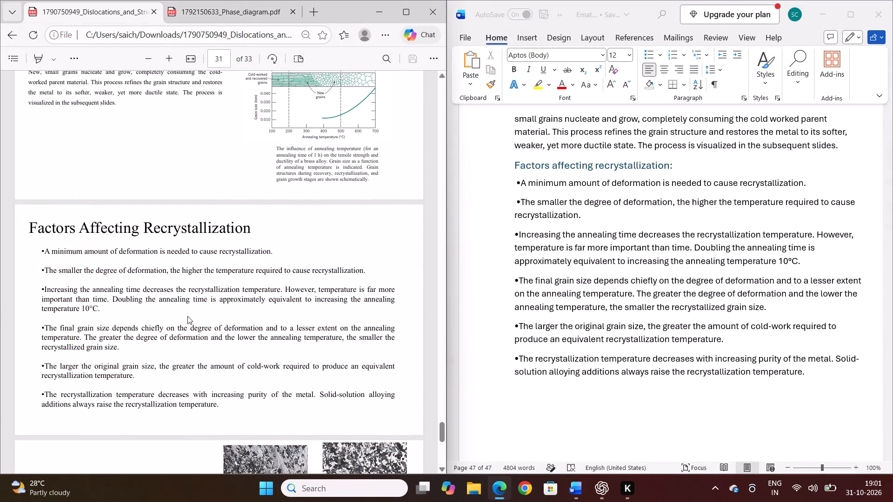
{"action": "scroll", "coordinate": [187, 316], "scroll_direction": "down", "scroll_amount": 7}
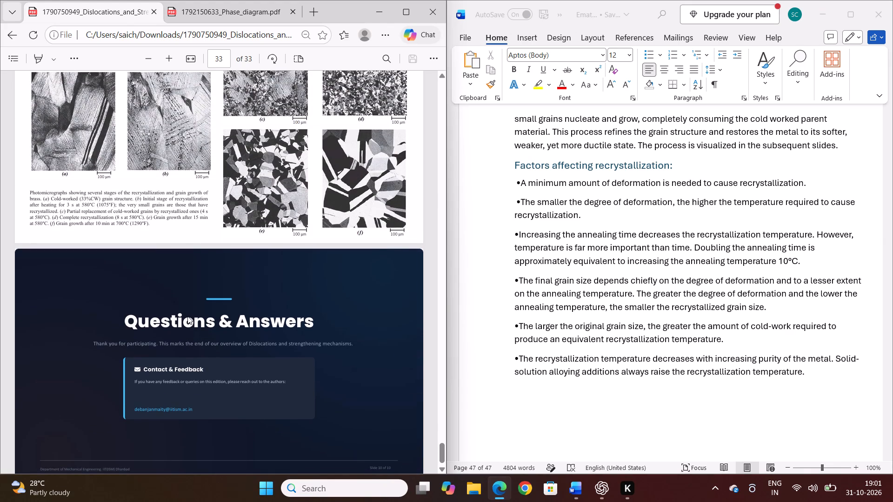
Switch to the Phase_diagram PDF and look over its opening slides, from the title to Components, Phases & Solubility Limits.
{"action": "left_click", "coordinate": [218, 15]}
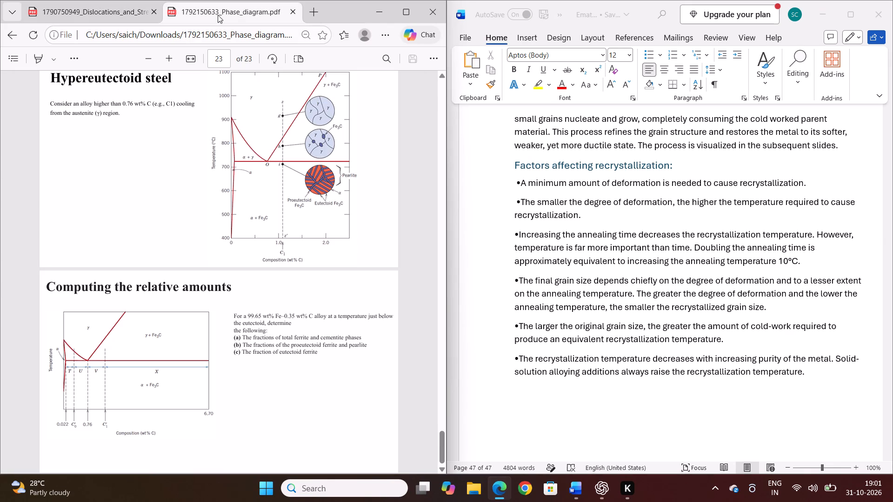
{"action": "scroll", "coordinate": [205, 214], "scroll_direction": "up", "scroll_amount": 9}
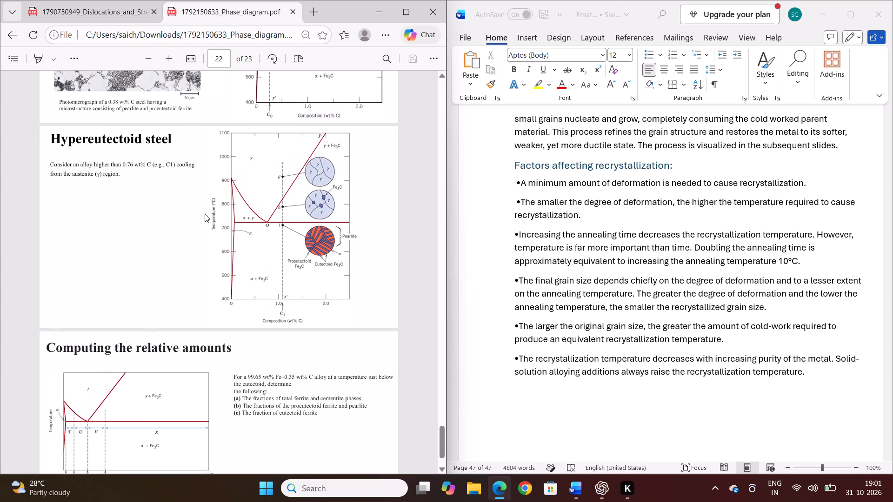
{"action": "scroll", "coordinate": [205, 214], "scroll_direction": "up", "scroll_amount": 16}
{"action": "scroll", "coordinate": [205, 214], "scroll_direction": "up", "scroll_amount": 15}
{"action": "scroll", "coordinate": [205, 214], "scroll_direction": "down", "scroll_amount": 1}
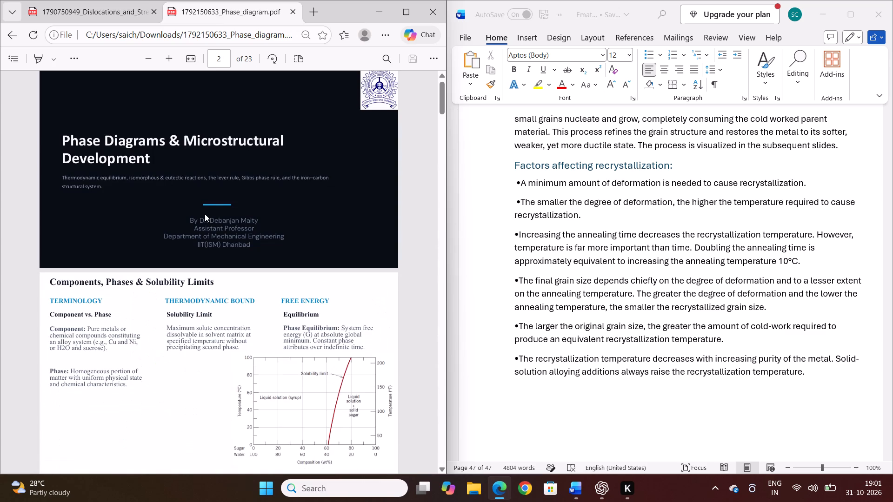
{"action": "scroll", "coordinate": [205, 214], "scroll_direction": "down", "scroll_amount": 1}
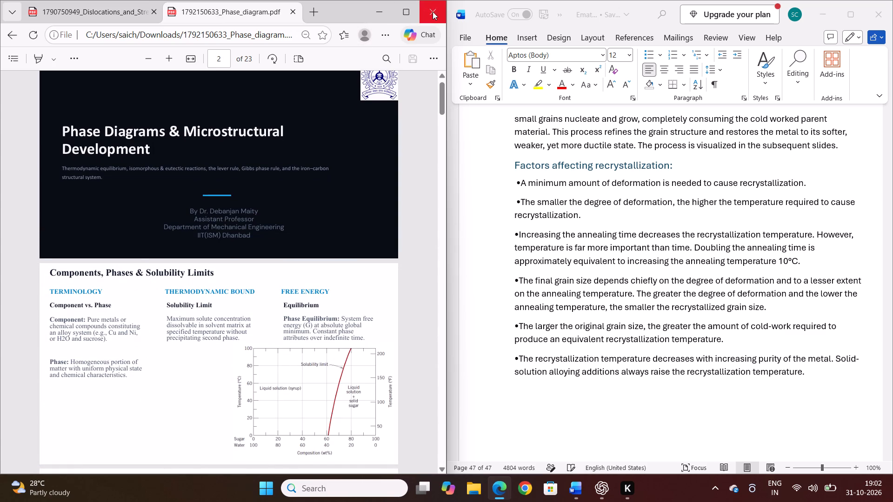